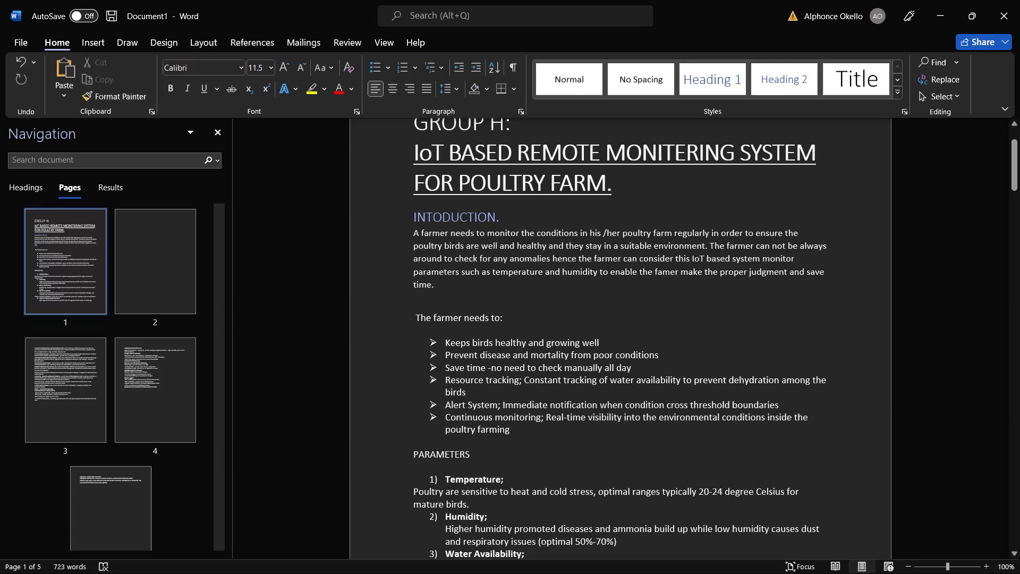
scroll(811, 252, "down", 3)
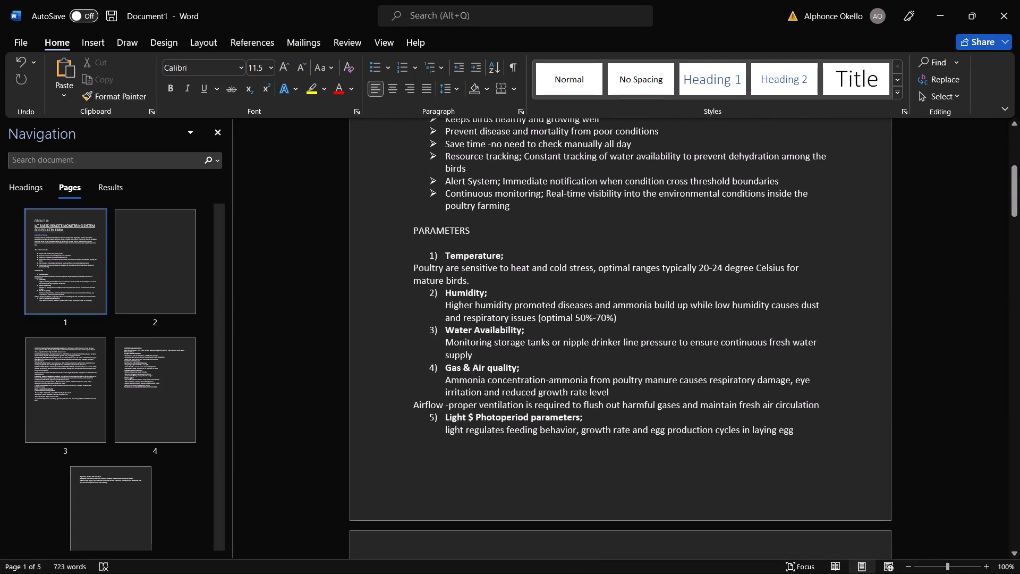
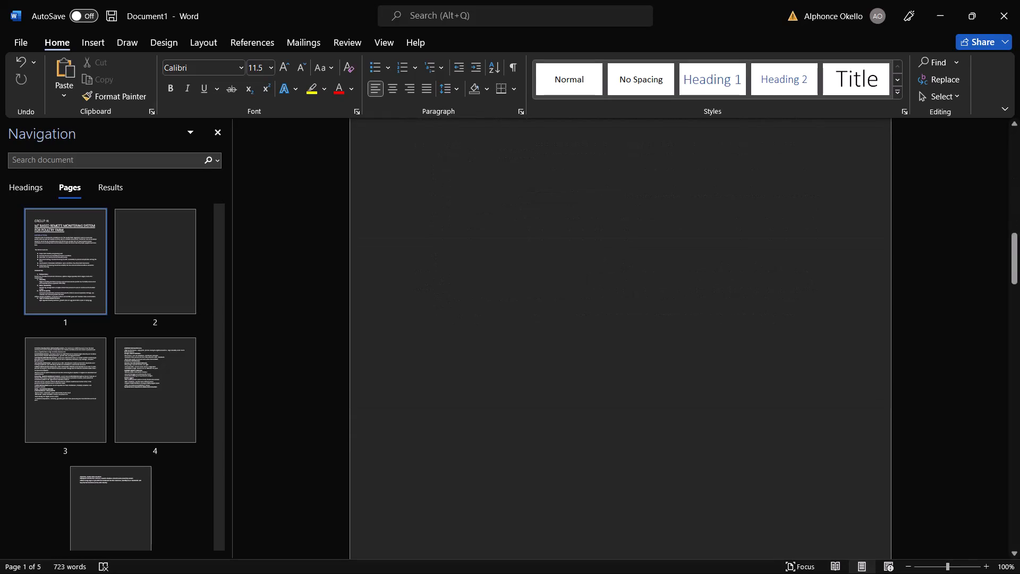
Review the report's first page, covering the introduction, the farmer's needs and the monitored parameters.
scroll(660, 391, "up", 8)
scroll(660, 391, "down", 1)
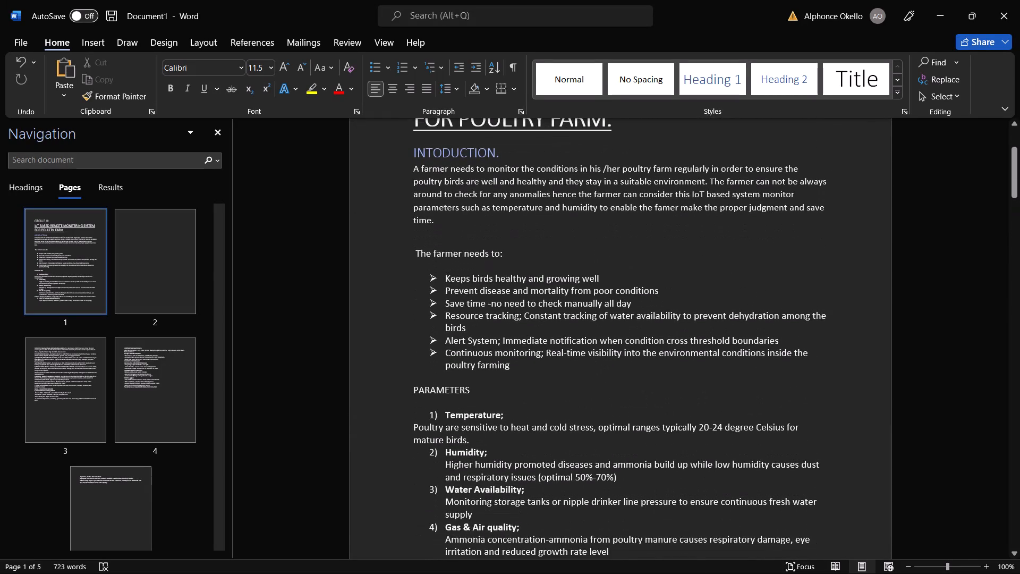
scroll(660, 391, "down", 1)
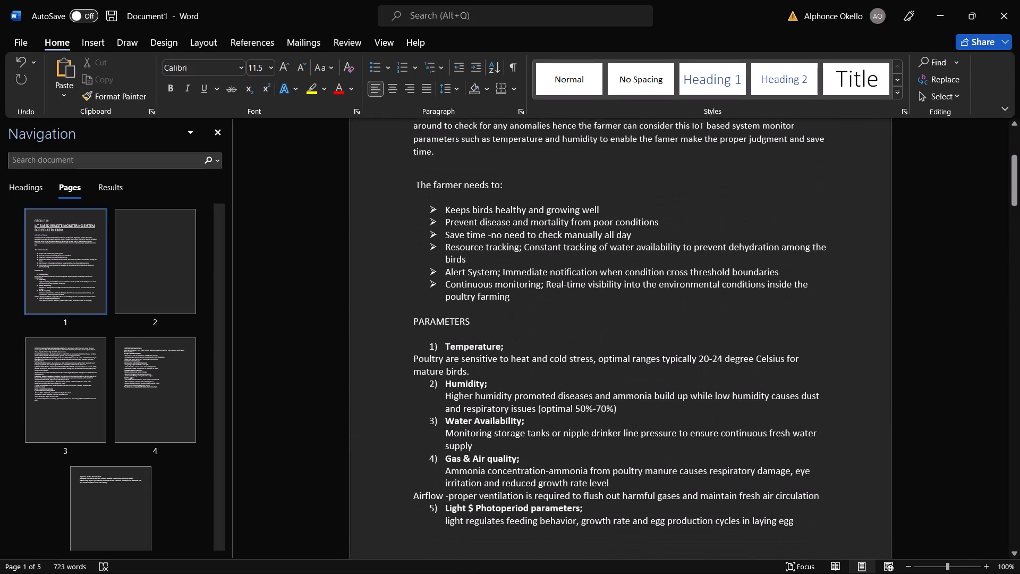
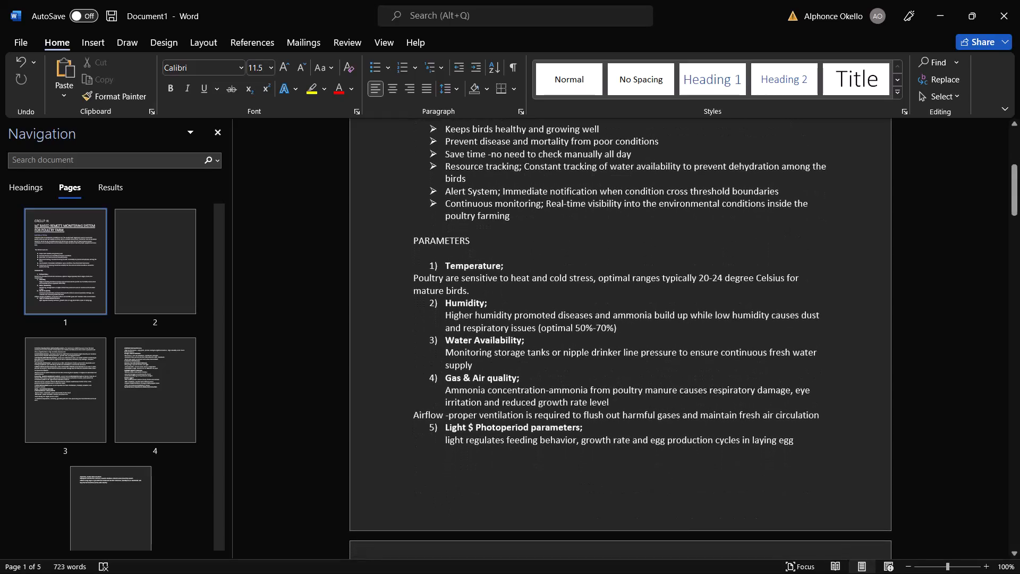
Look over the report's second page, following the list of monitored parameters.
scroll(660, 391, "down", 5)
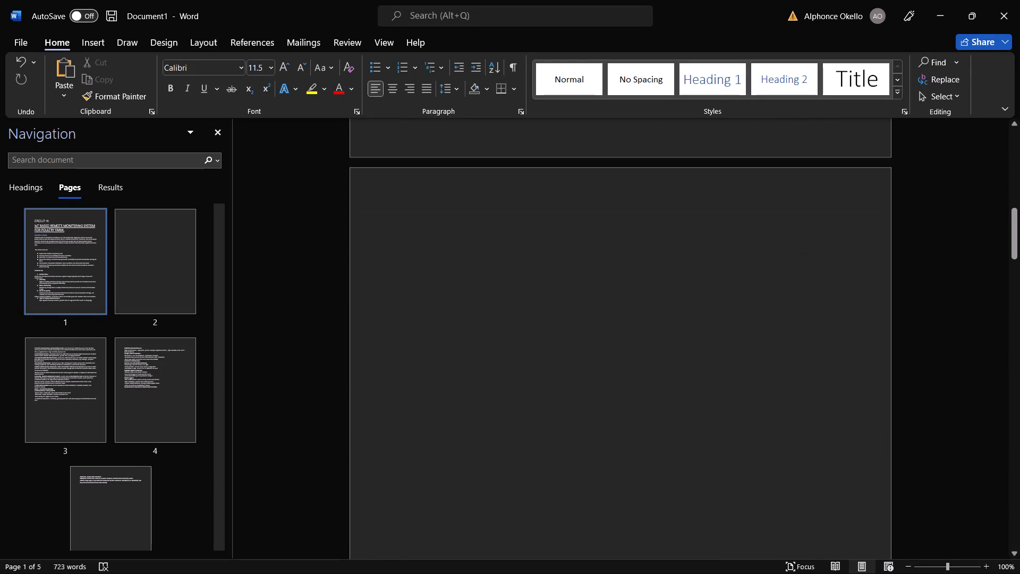
scroll(660, 391, "down", 4)
scroll(660, 391, "up", 4)
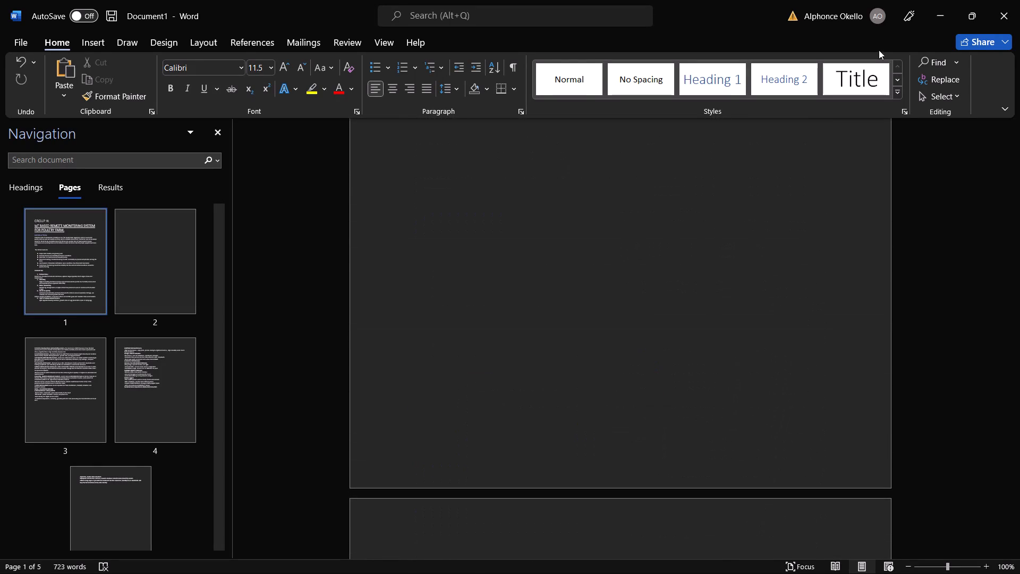
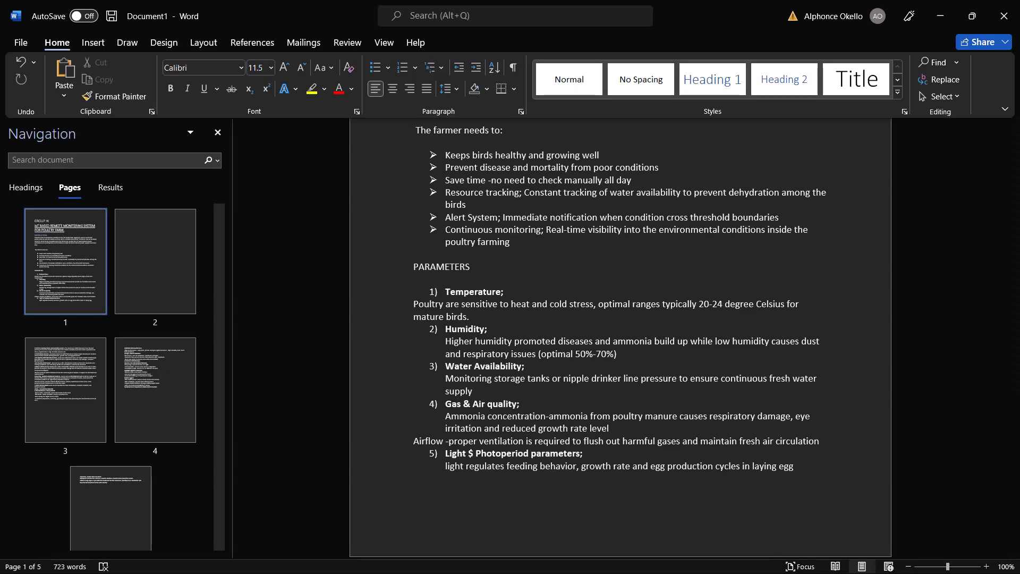
Look back over the report's first page, from the introduction and the farmer's needs to the numbered monitoring parameters.
scroll(600, 329, "up", 2)
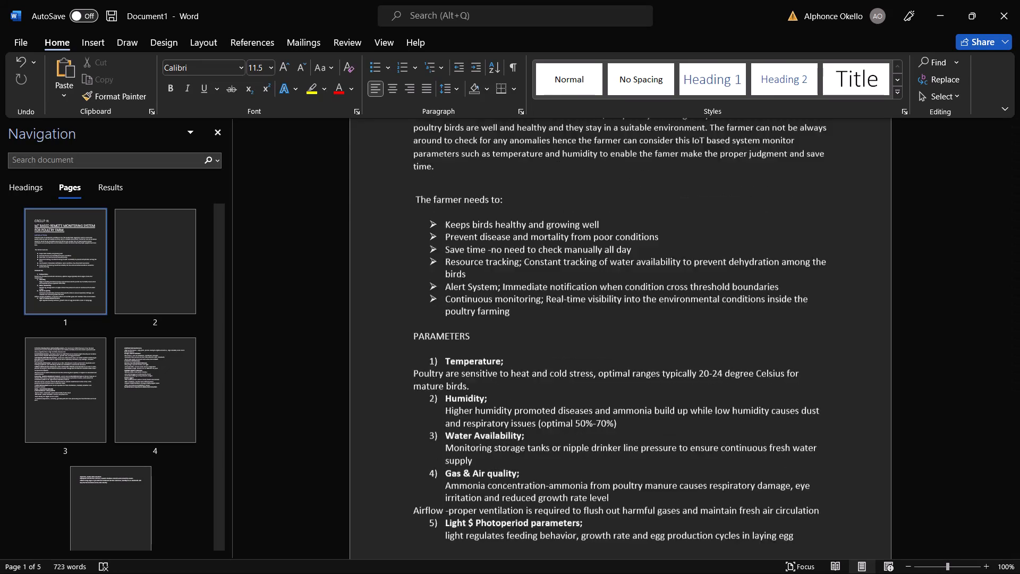
scroll(600, 329, "up", 4)
scroll(600, 329, "down", 3)
scroll(600, 329, "up", 2)
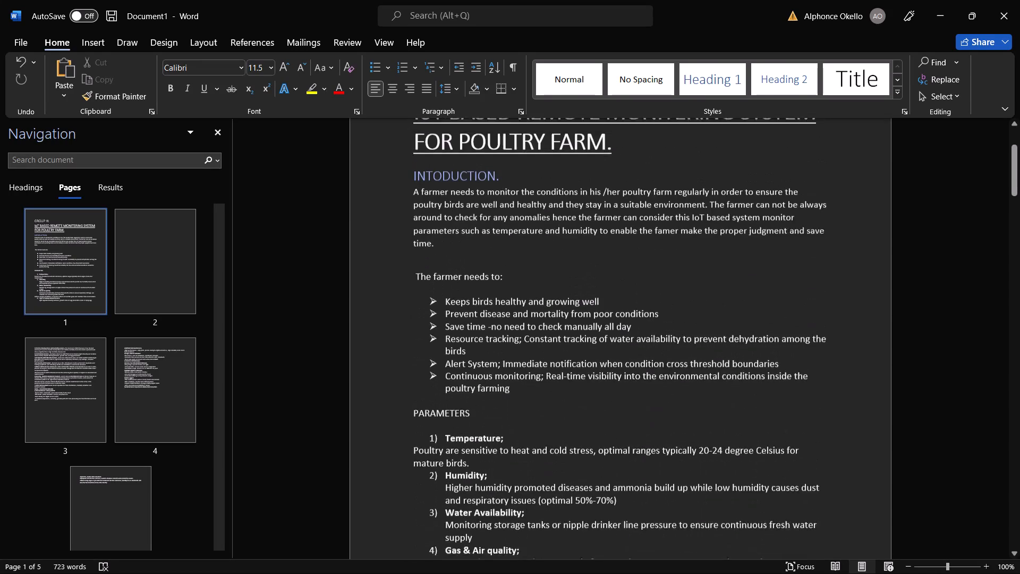
scroll(543, 393, "down", 3)
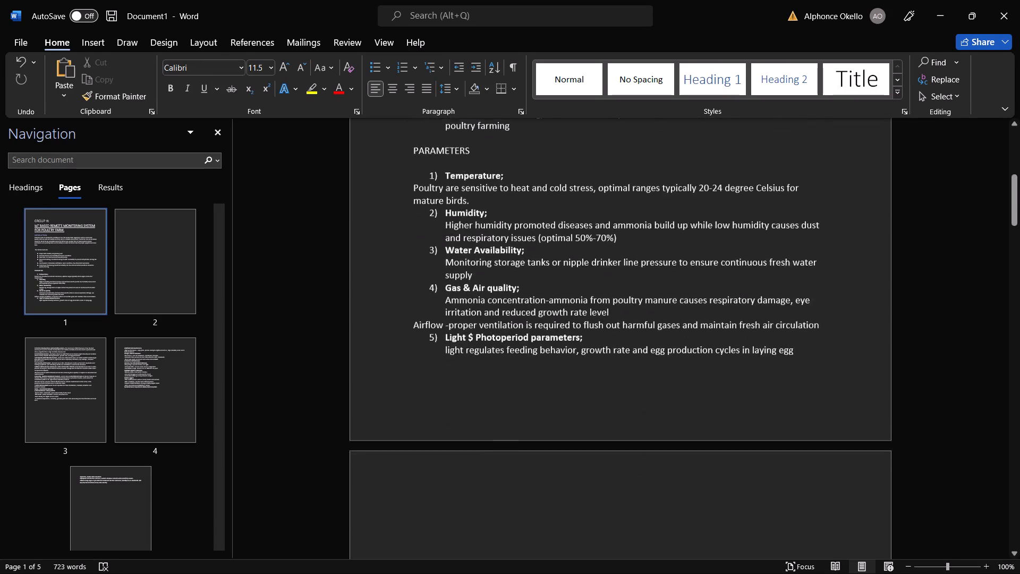
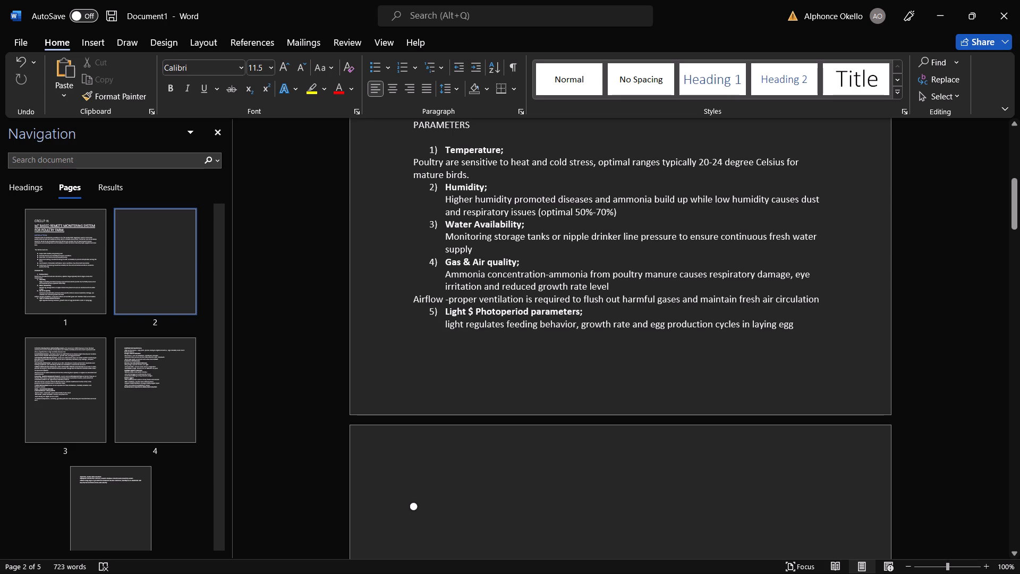
Show the paragraph marks and other hidden formatting symbols in the report.
key("ctrl+shift+8")
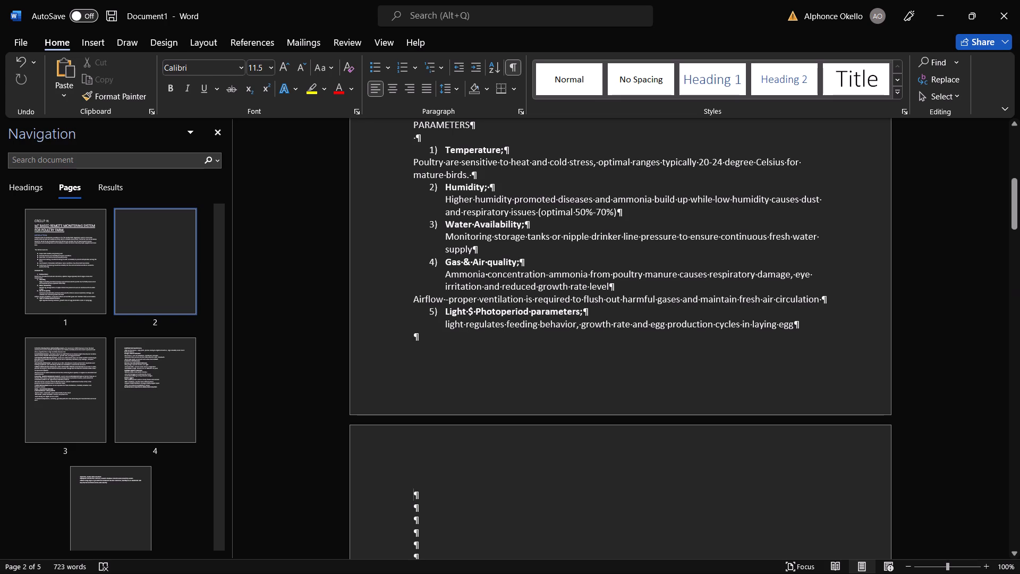
Examine the formatting marks on the blank second page and the sensor and data-collection text on the page after it.
scroll(480, 492, "down", 1)
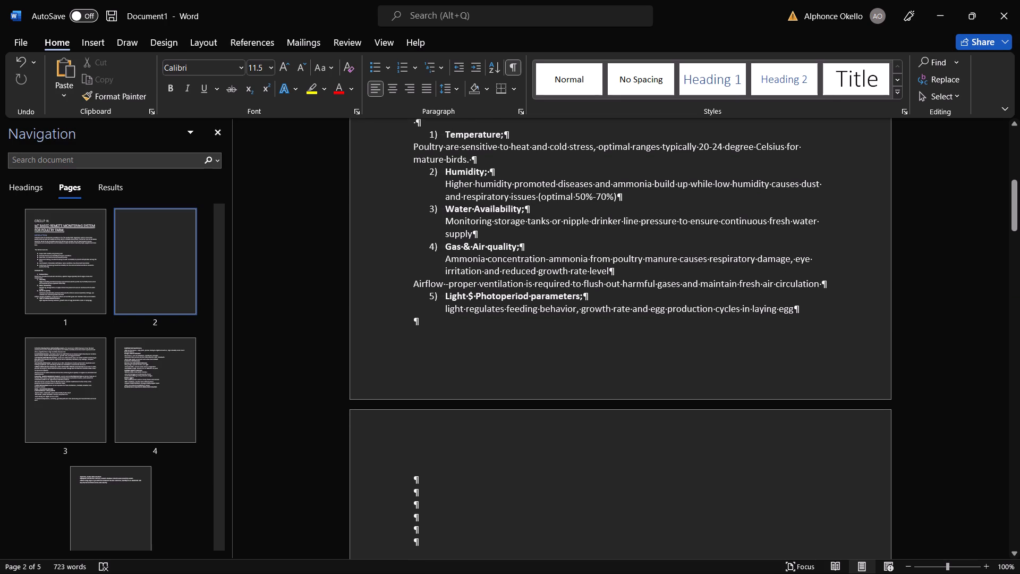
scroll(480, 492, "down", 2)
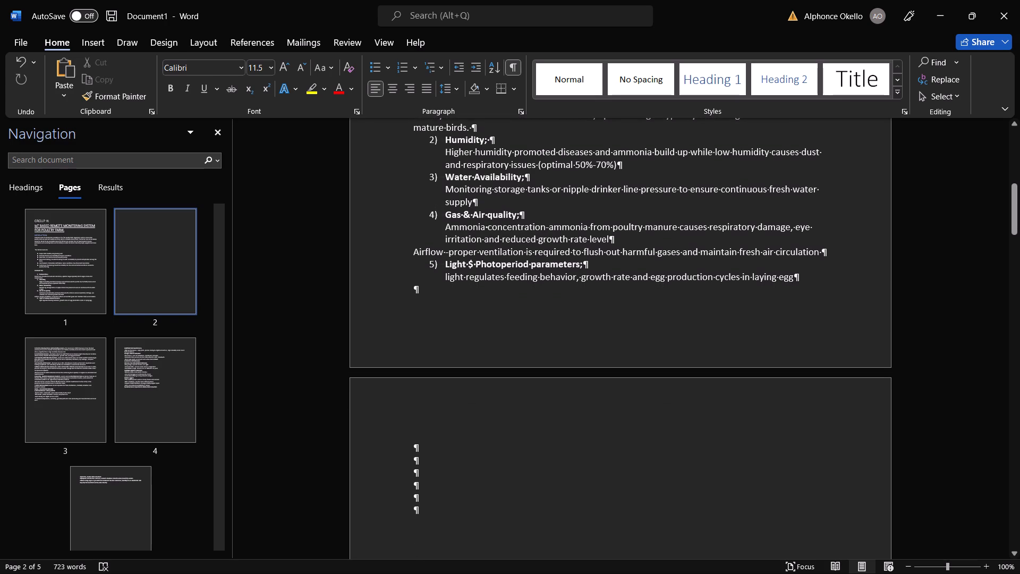
scroll(480, 492, "down", 3)
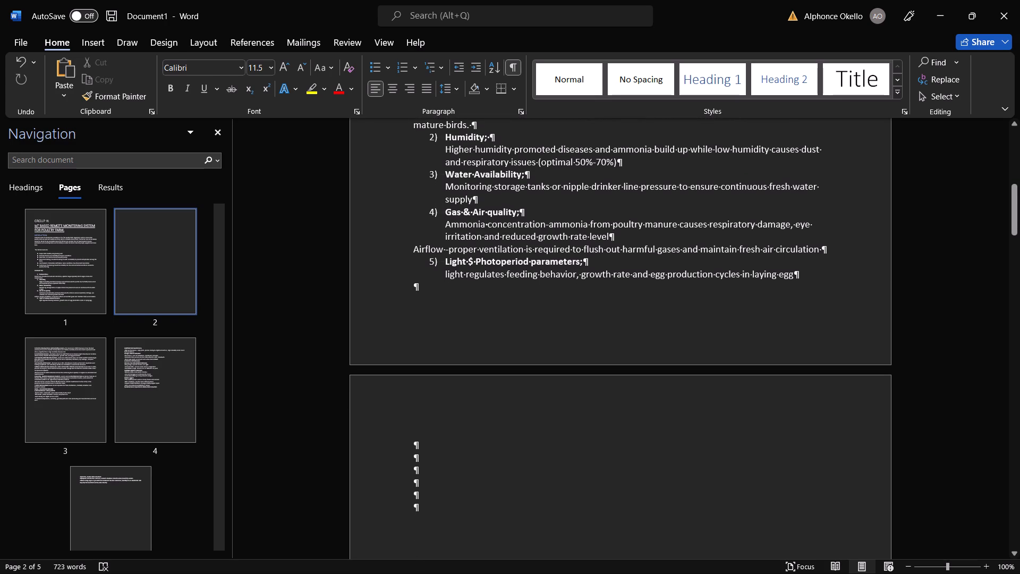
scroll(480, 492, "down", 4)
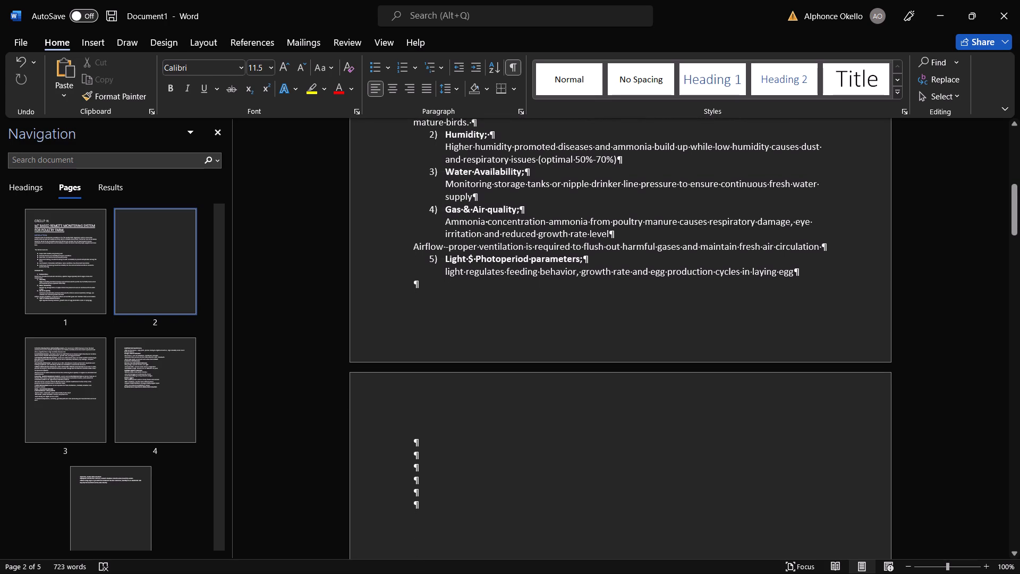
scroll(480, 492, "down", 5)
scroll(480, 492, "up", 5)
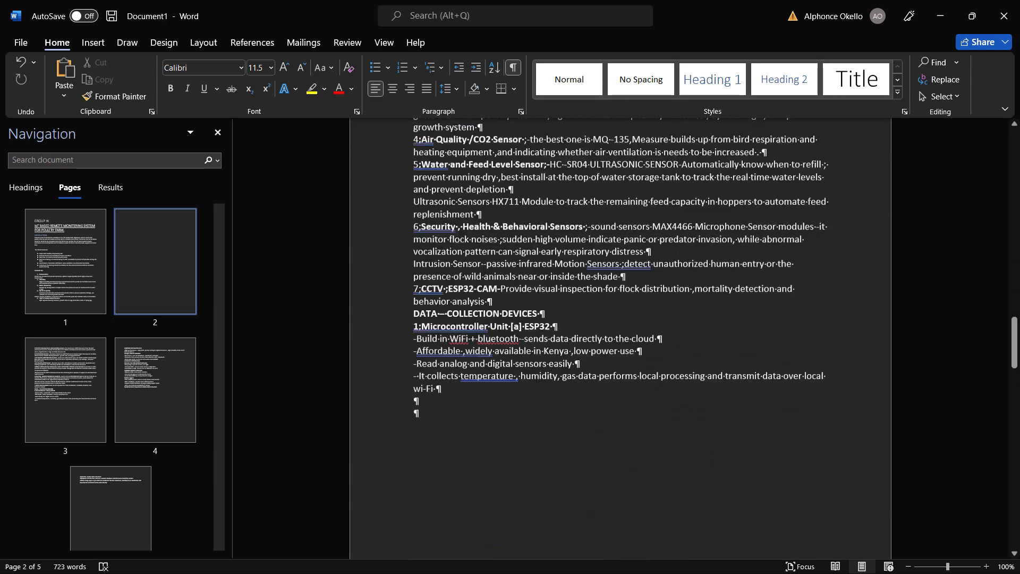
scroll(480, 492, "up", 6)
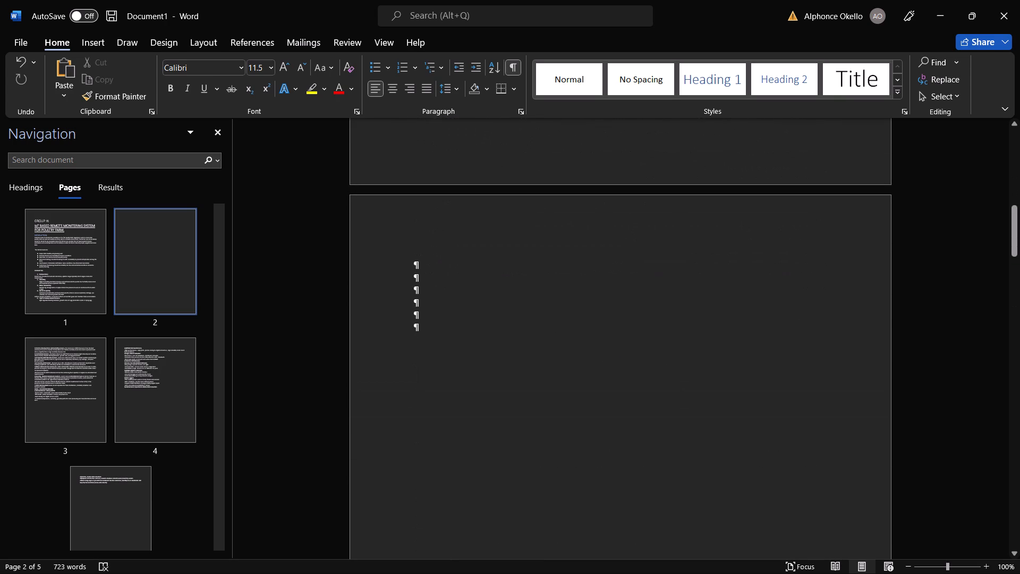
scroll(480, 492, "up", 1)
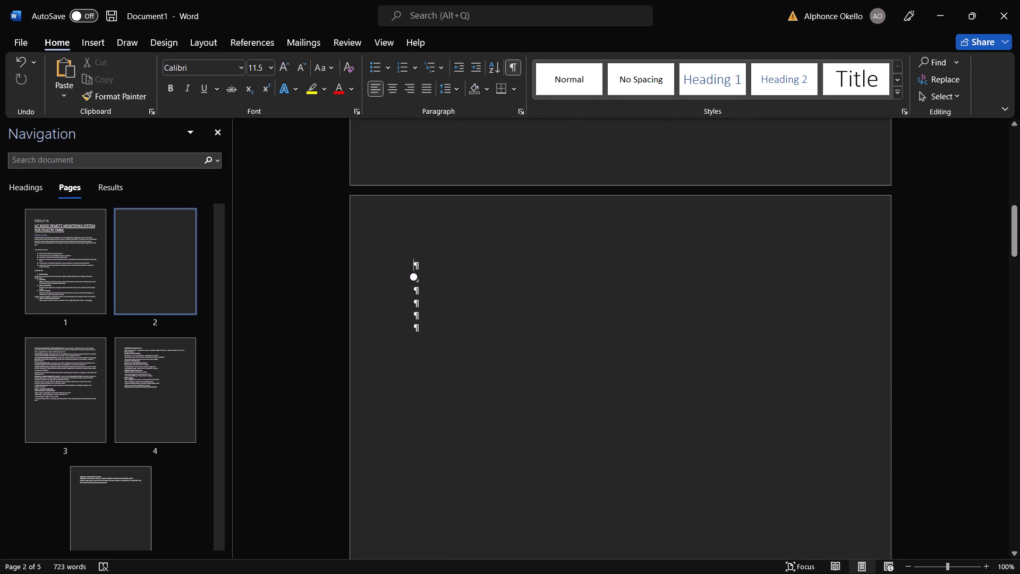
Delete all the empty paragraphs on the blank page between the monitoring parameters and the SENSORS section.
left_click(422, 265)
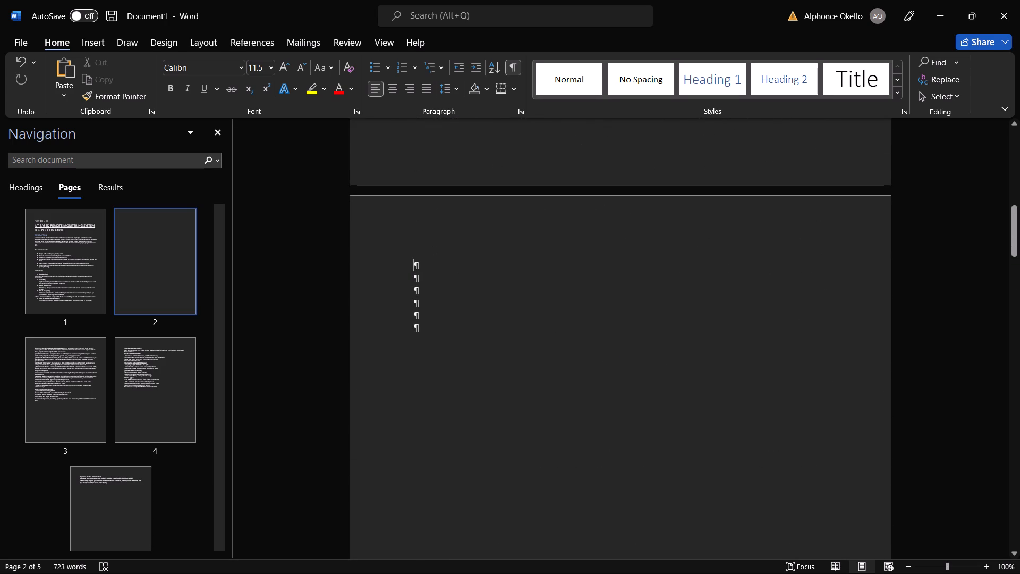
left_click(424, 330)
left_click(423, 330)
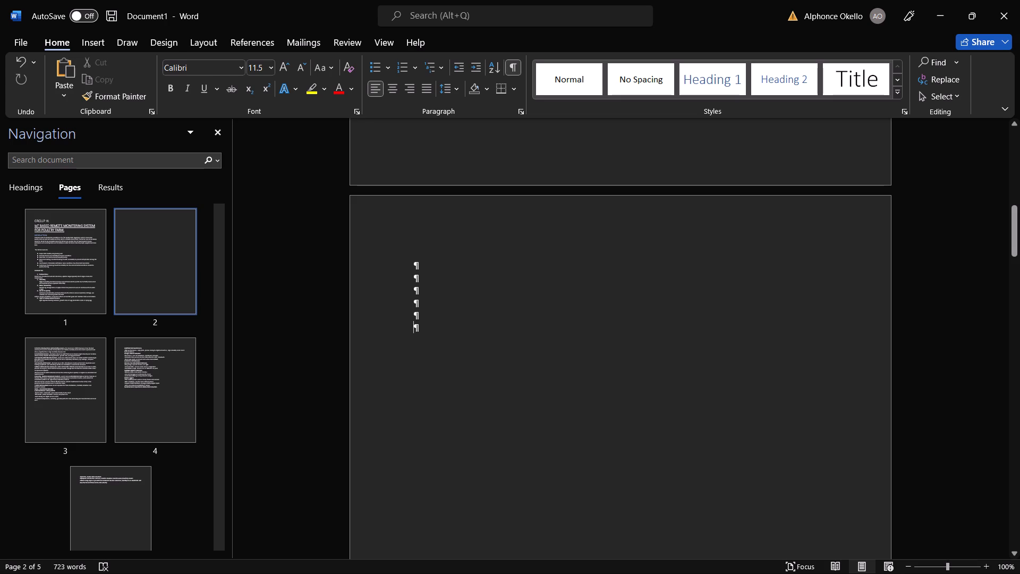
triple_click(423, 330)
left_click_drag(421, 325, 415, 257)
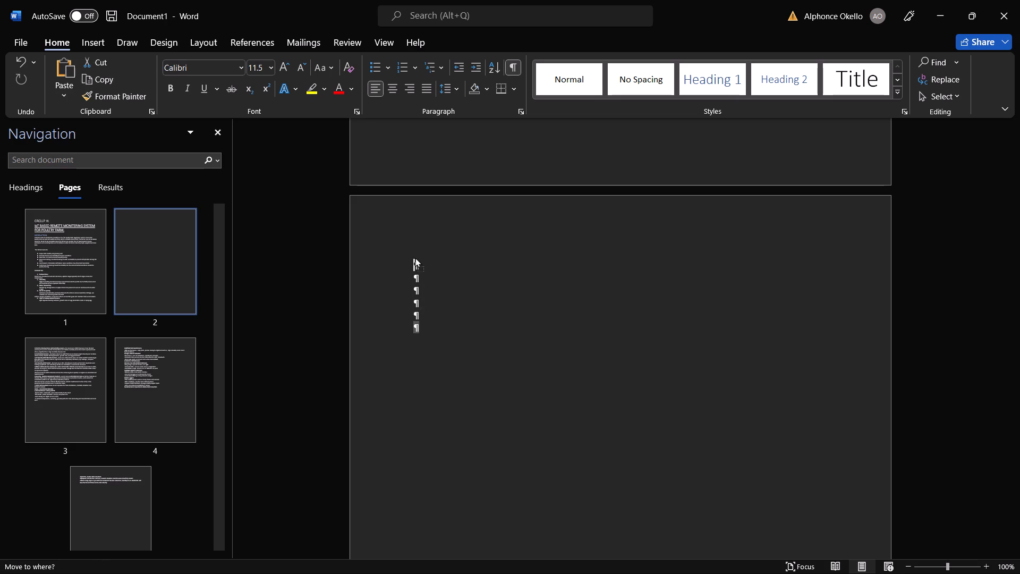
left_click_drag(415, 257, 416, 258)
left_click(416, 258)
left_click_drag(416, 258, 420, 285)
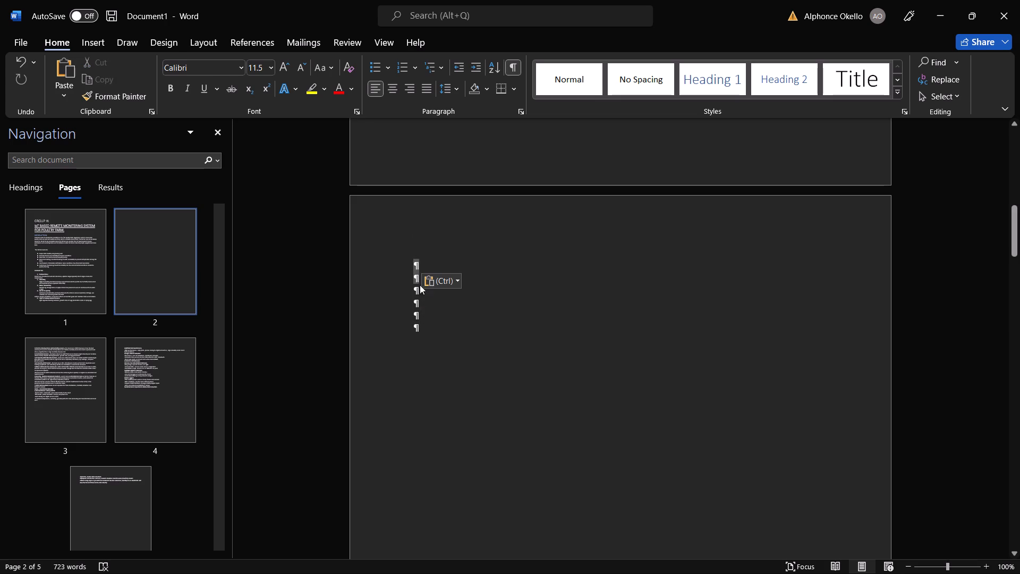
left_click_drag(420, 285, 424, 331)
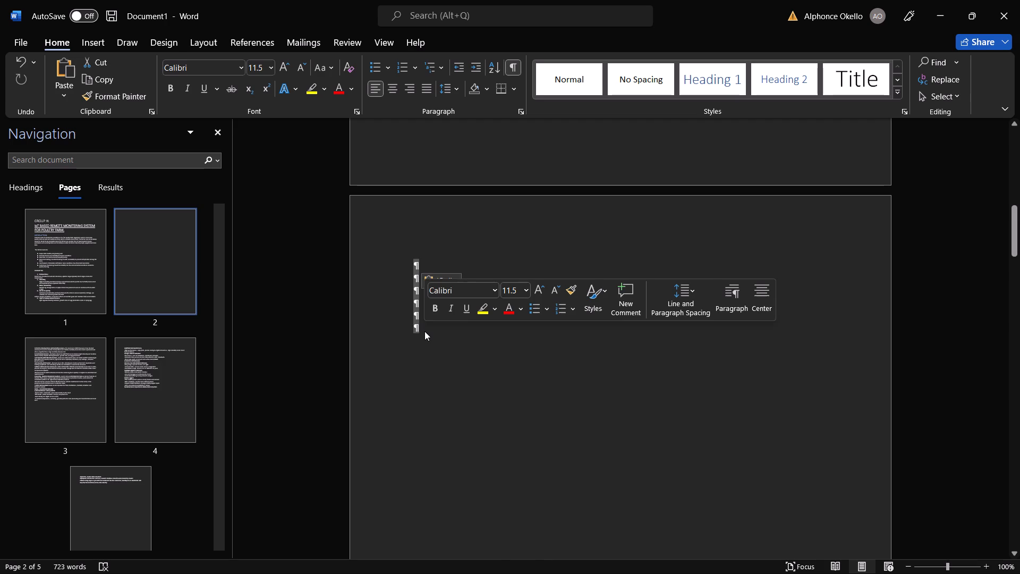
key("Delete")
Delete the two empty paragraphs after the ESP32 microcontroller notes at the end of page 2.
scroll(518, 352, "up", 1)
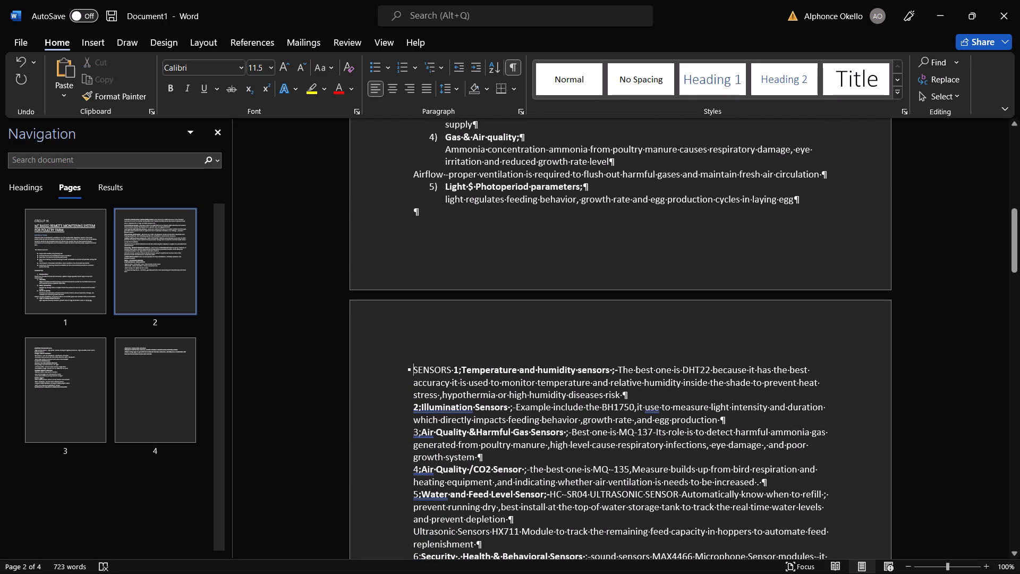
left_click(454, 369)
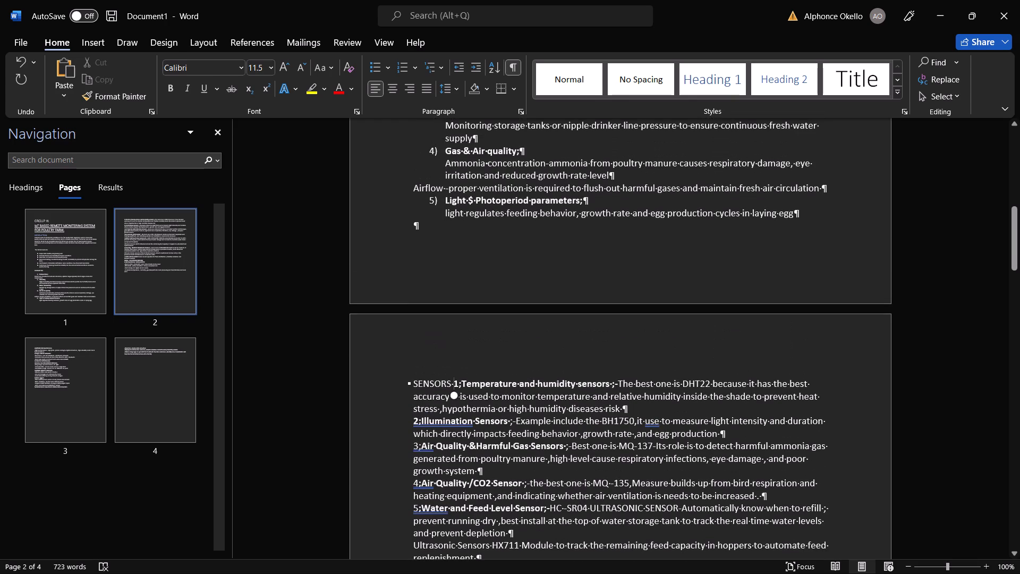
scroll(488, 303, "down", 1)
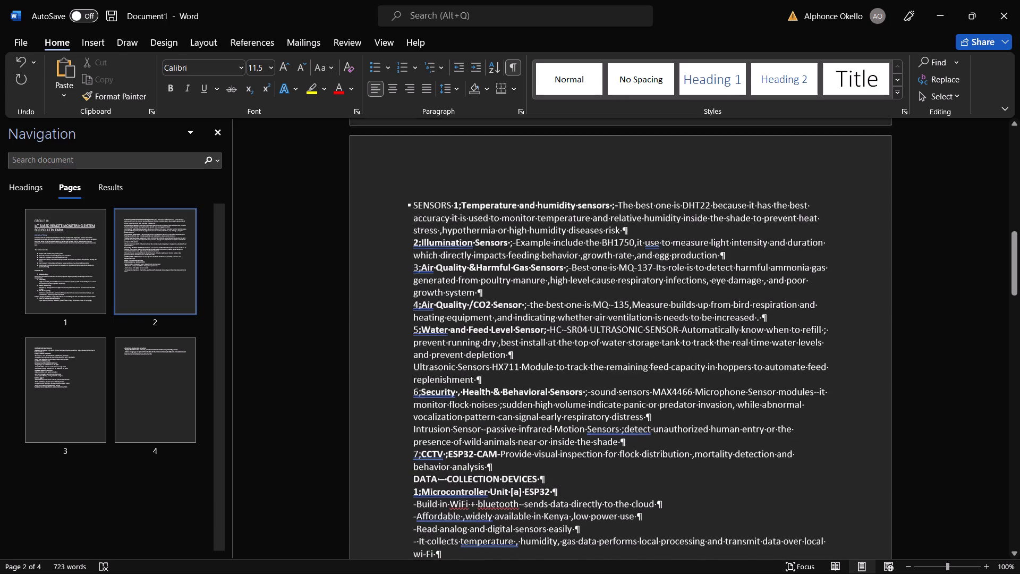
scroll(488, 303, "down", 5)
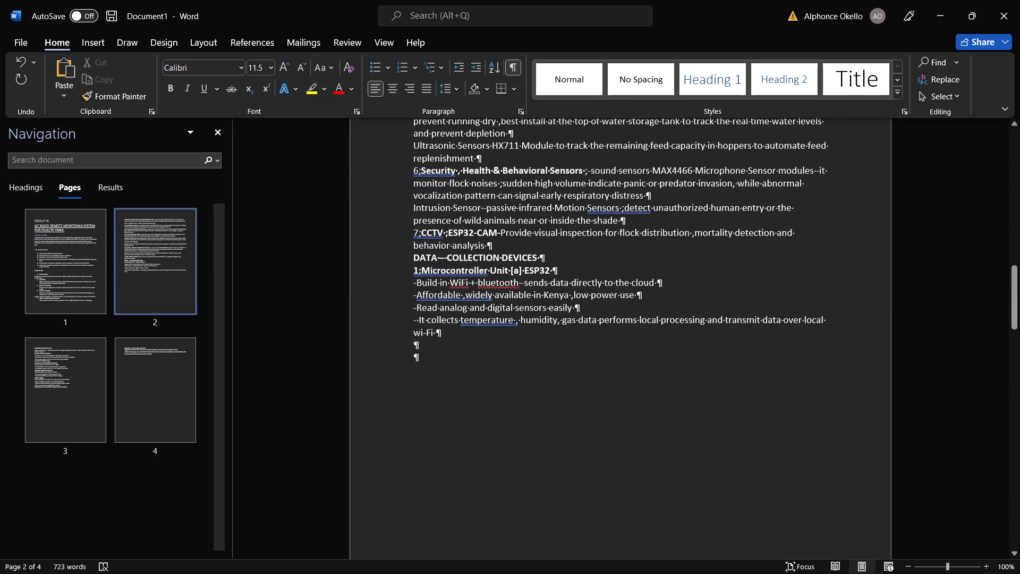
left_click(427, 360)
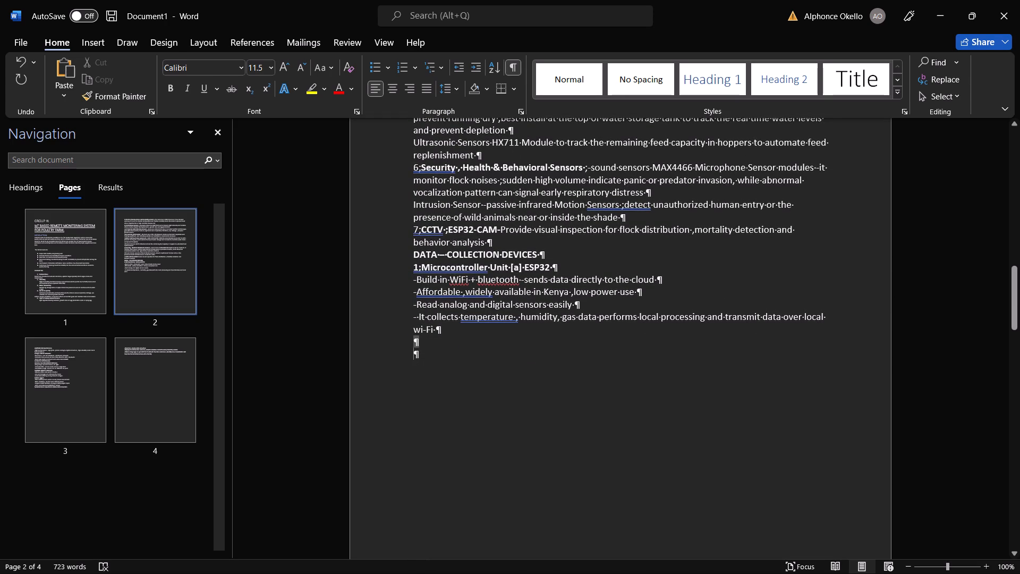
left_click_drag(426, 361, 417, 359)
left_click_drag(417, 359, 405, 357)
left_click_drag(405, 357, 429, 339)
left_click_drag(429, 339, 415, 343)
left_click_drag(415, 343, 420, 364)
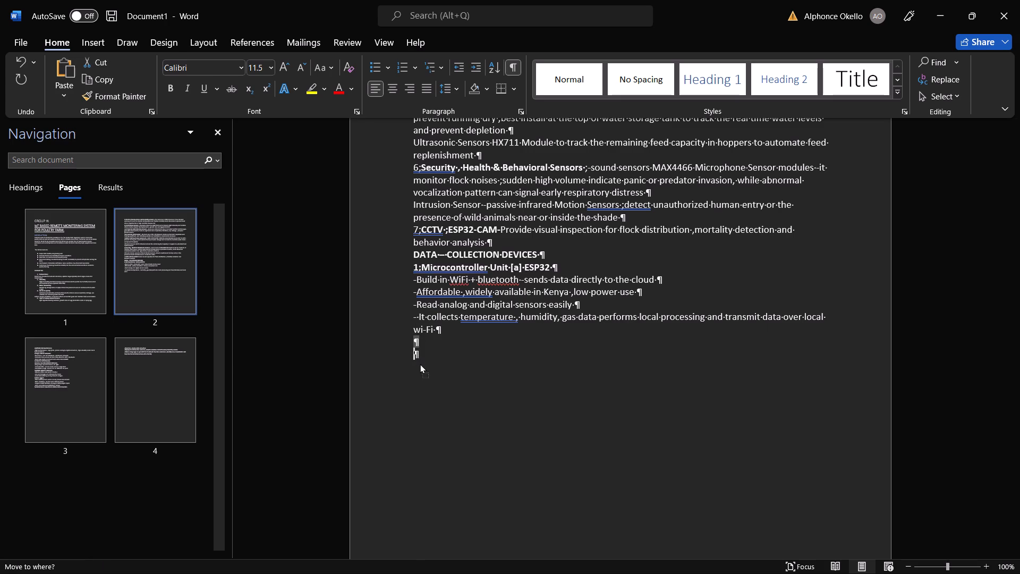
left_click_drag(420, 364, 442, 357)
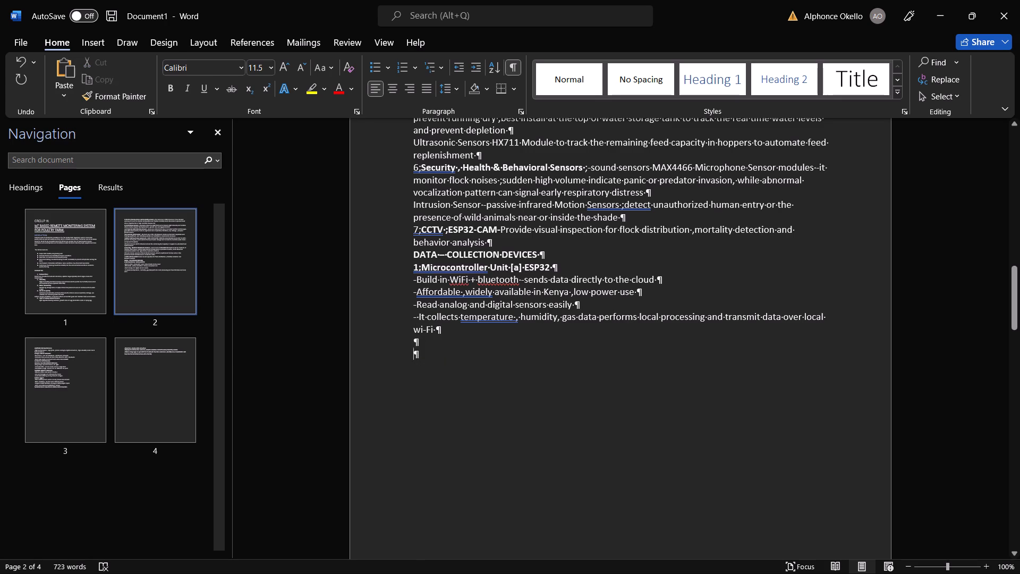
left_click_drag(408, 342, 436, 373)
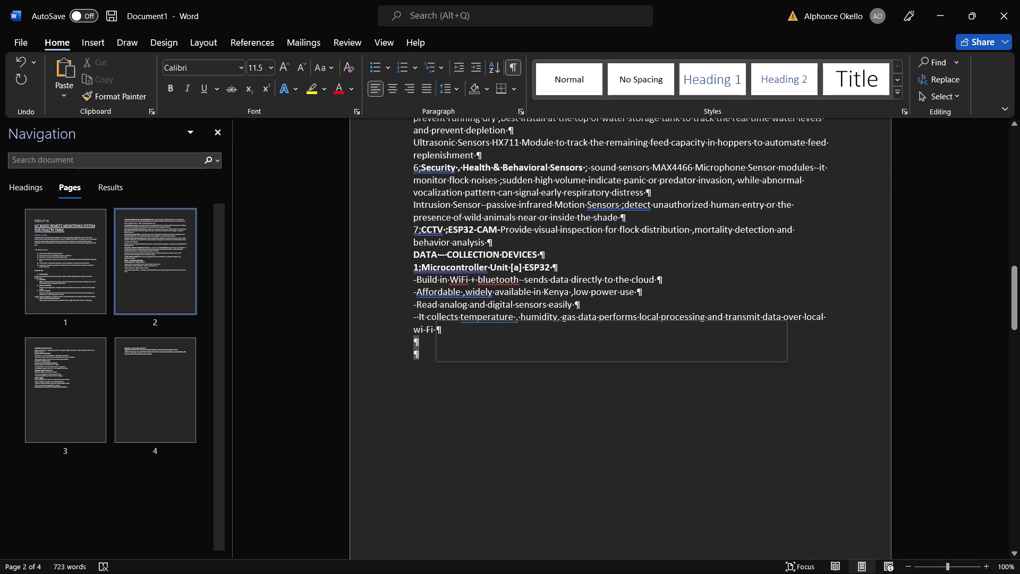
key("Delete")
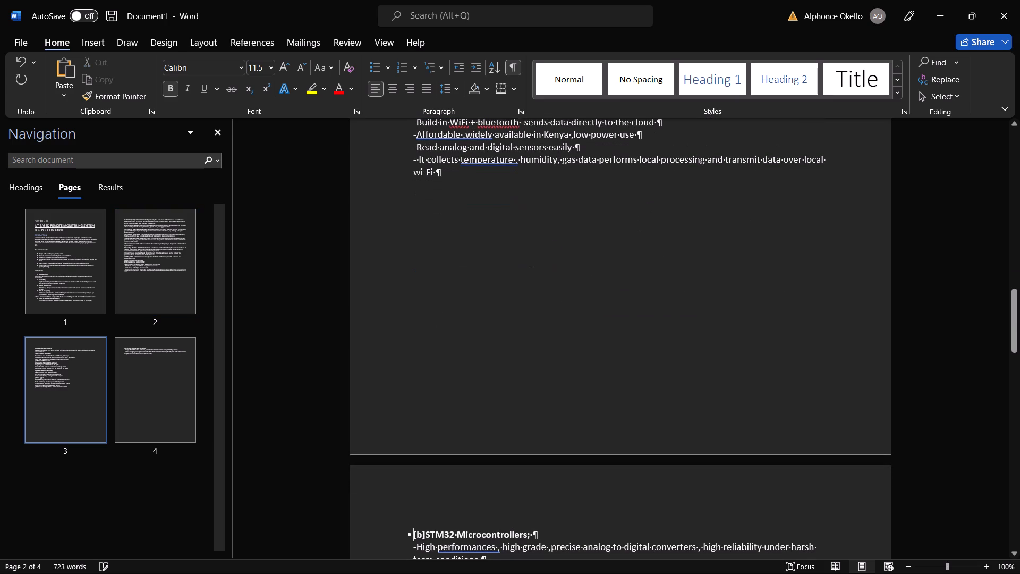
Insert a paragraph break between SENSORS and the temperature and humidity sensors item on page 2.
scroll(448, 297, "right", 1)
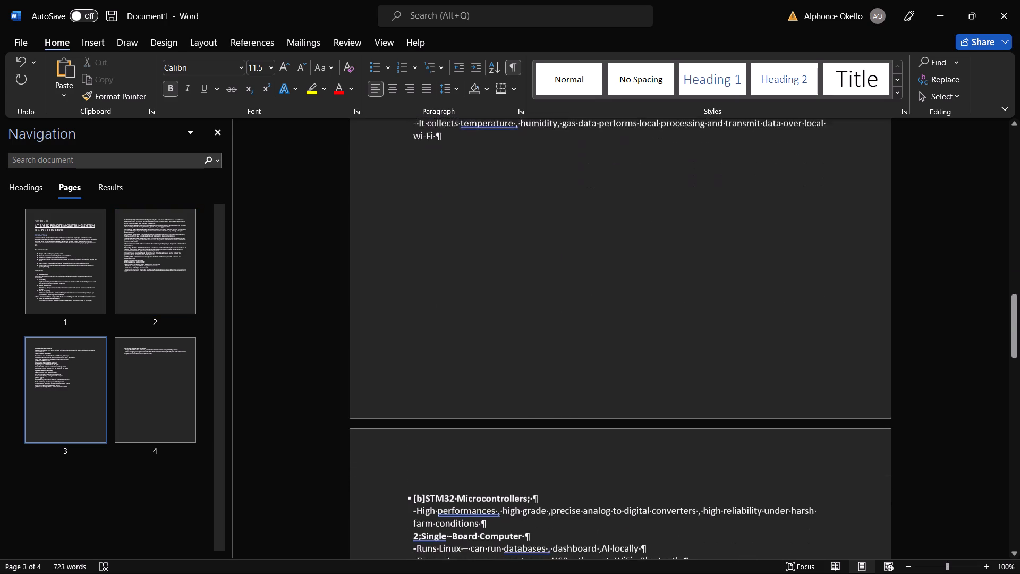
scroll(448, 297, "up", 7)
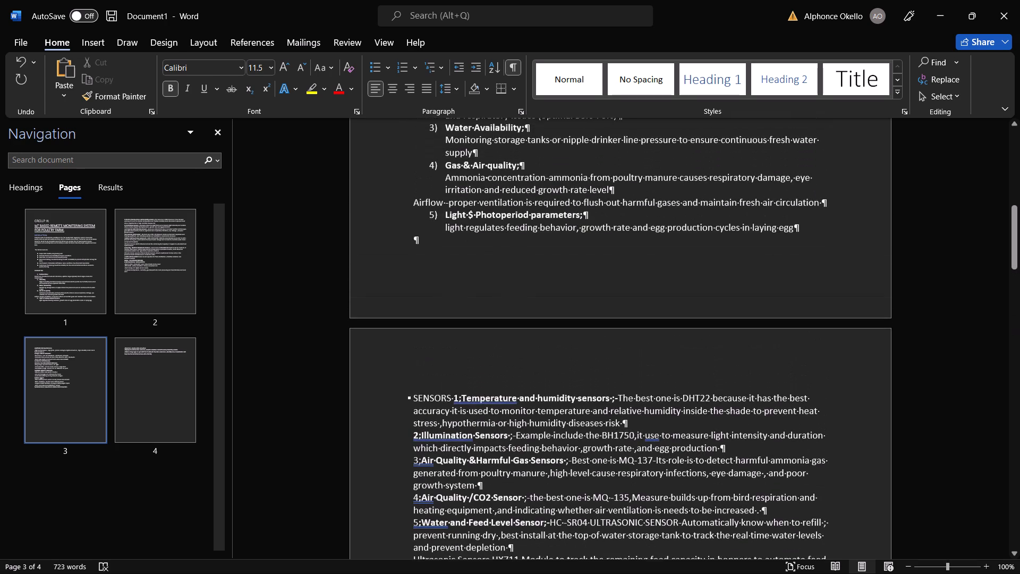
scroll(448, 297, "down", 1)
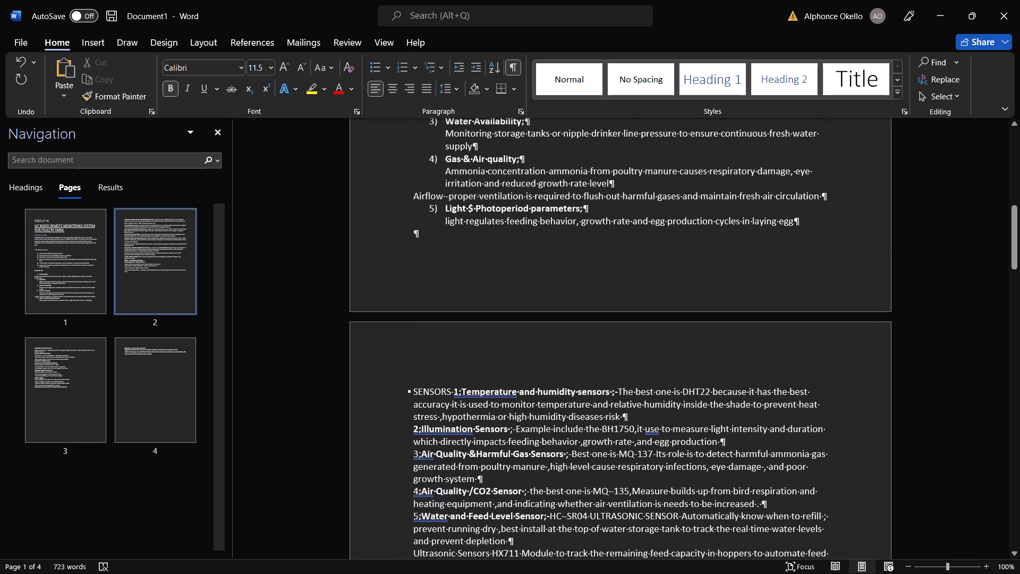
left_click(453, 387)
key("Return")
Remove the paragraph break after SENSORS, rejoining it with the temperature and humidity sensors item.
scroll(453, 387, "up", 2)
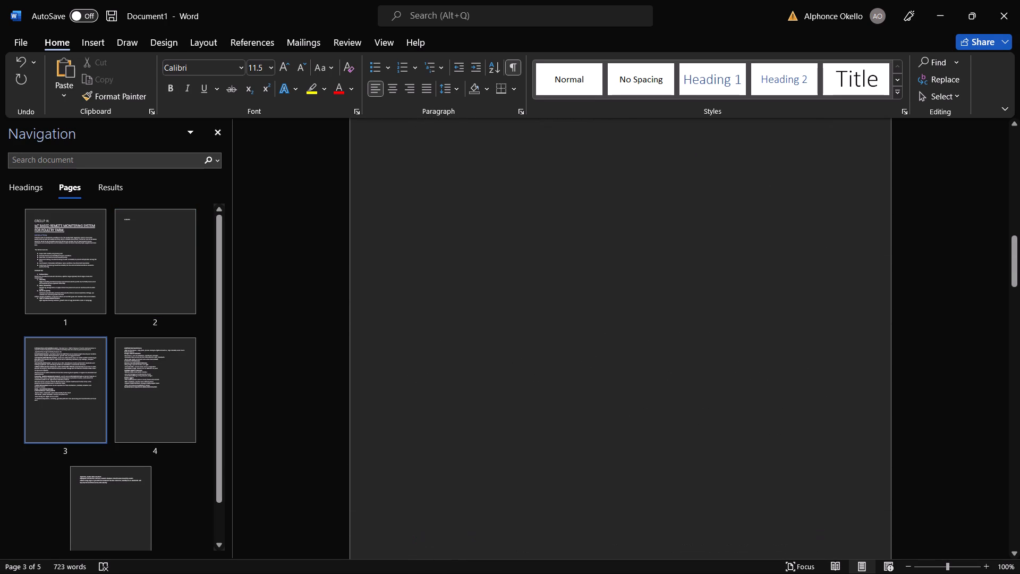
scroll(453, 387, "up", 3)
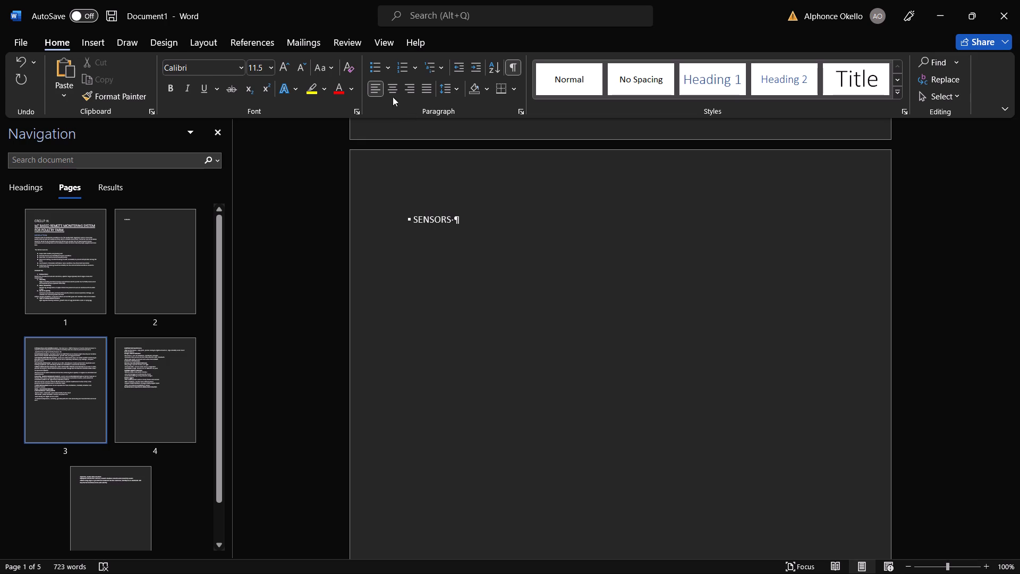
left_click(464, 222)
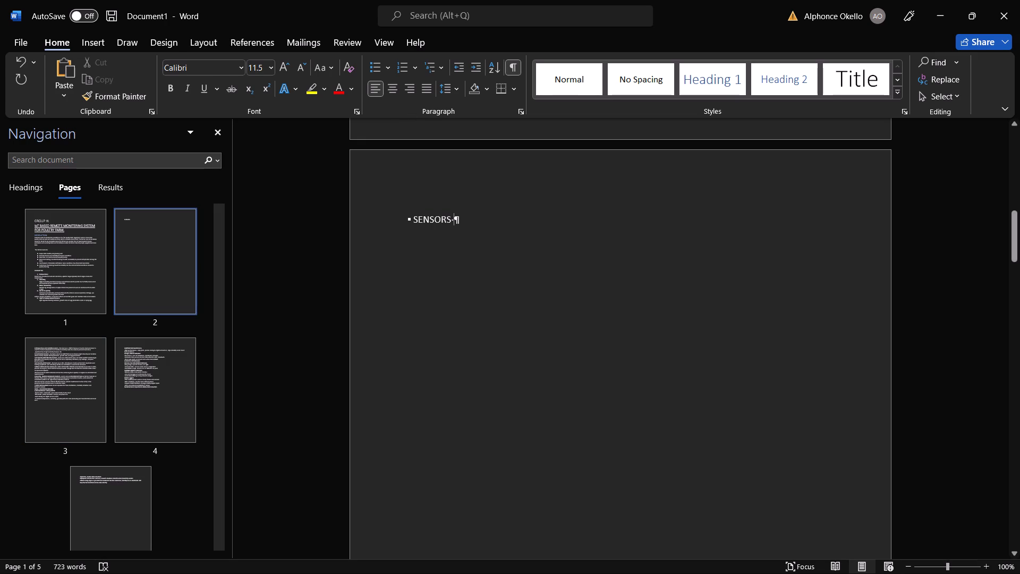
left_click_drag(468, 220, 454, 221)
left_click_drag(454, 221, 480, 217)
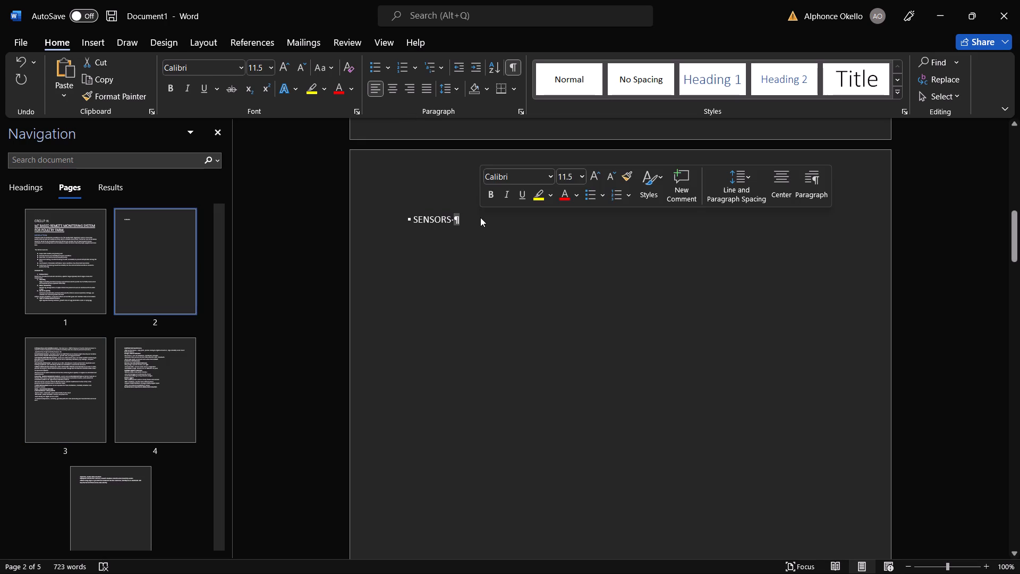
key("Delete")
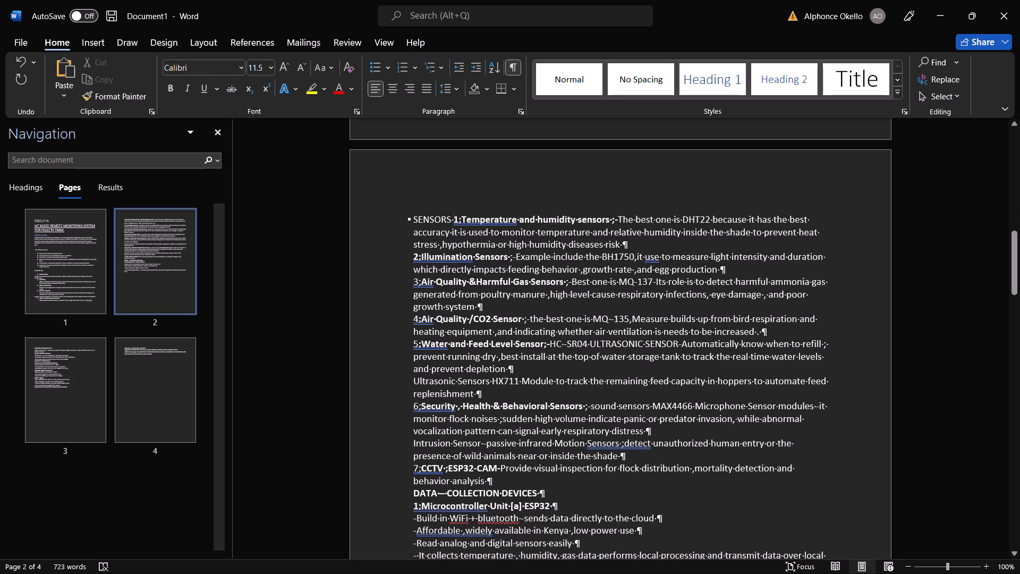
Put two spaces between SENSORS and the first item, temperature and humidity sensors.
key("space")
key("BackSpace")
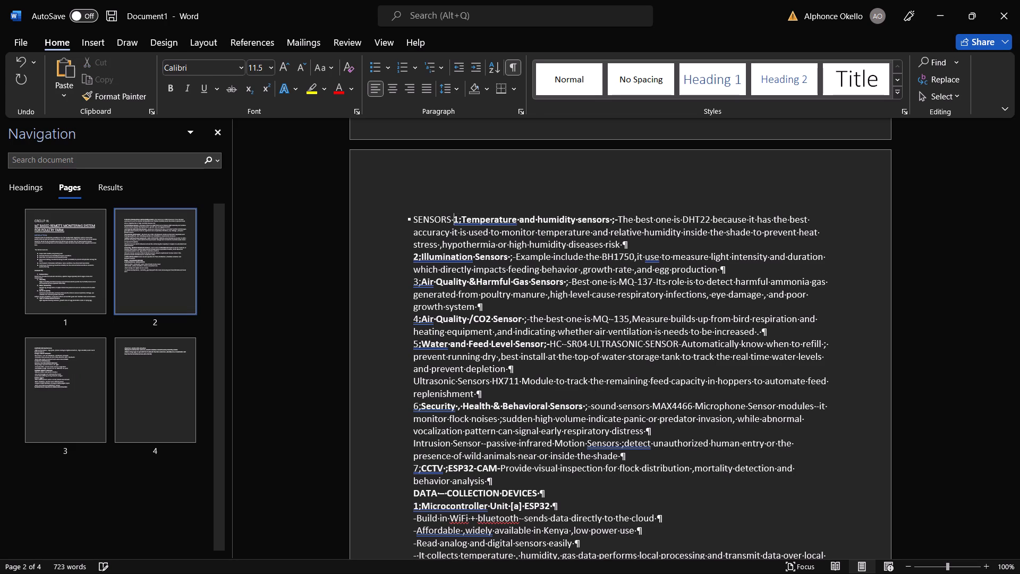
key("BackSpace")
key("space")
key("space")
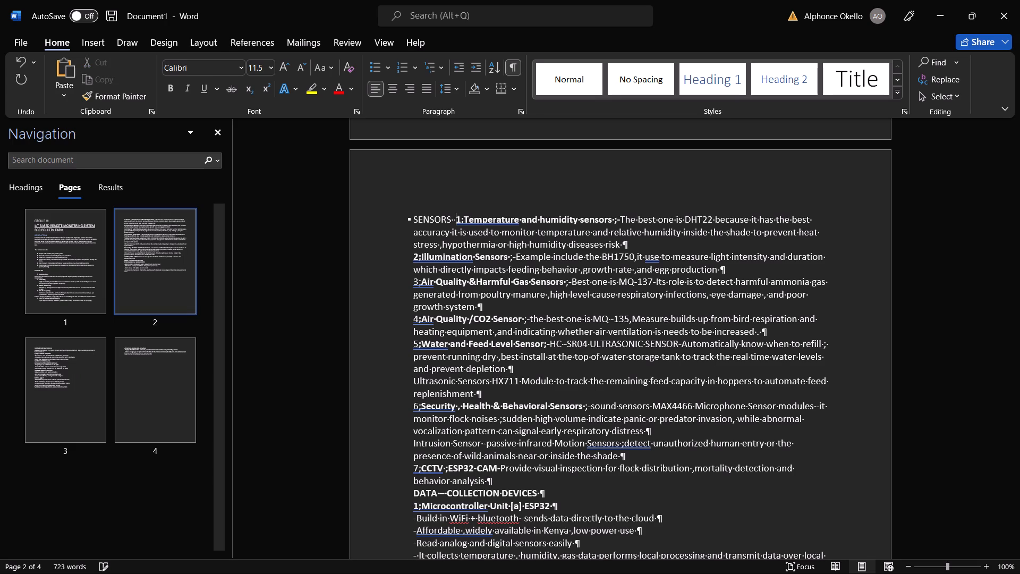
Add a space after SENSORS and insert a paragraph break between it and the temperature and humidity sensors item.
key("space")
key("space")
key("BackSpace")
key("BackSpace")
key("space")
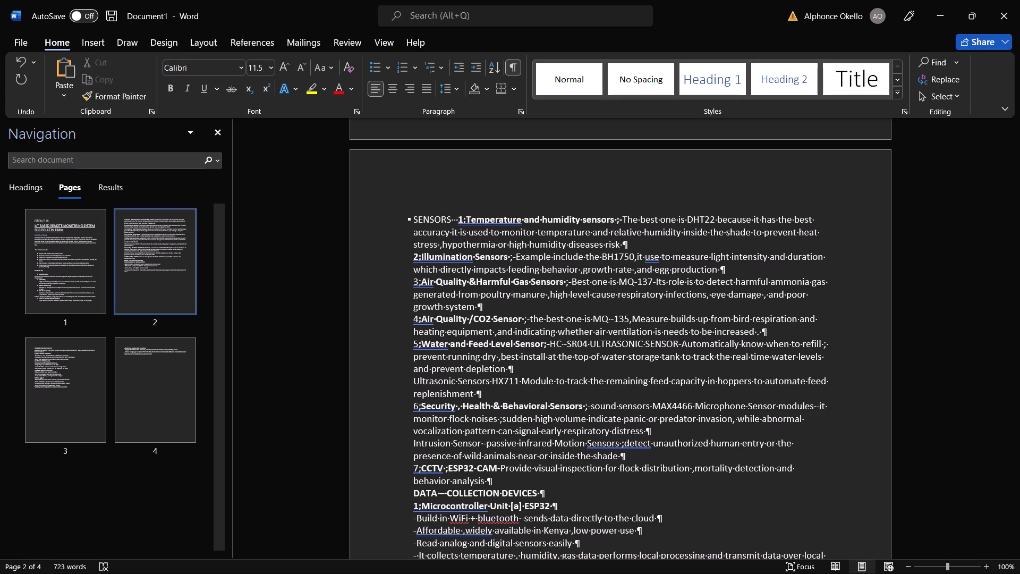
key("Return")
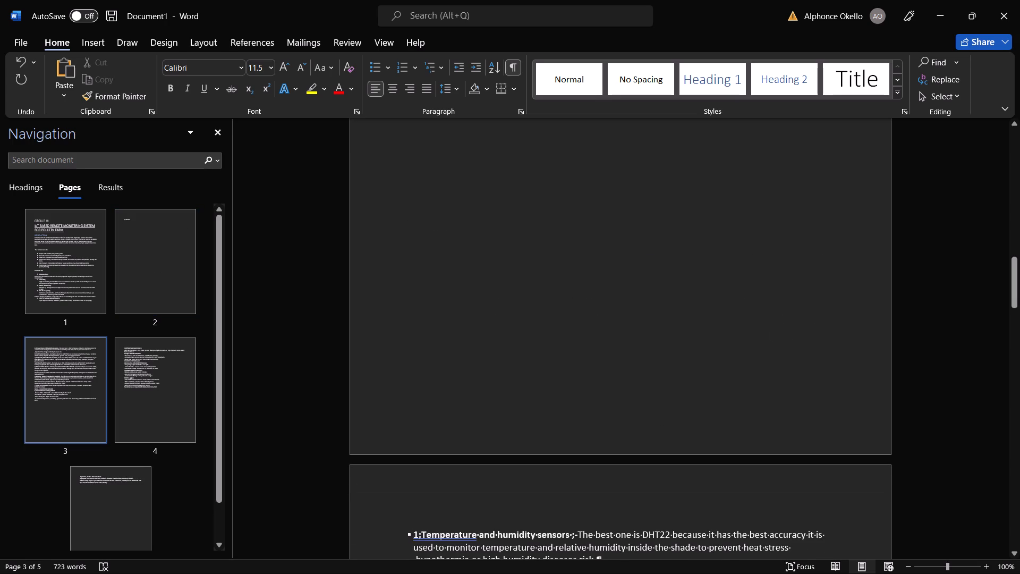
Delete the whole SENSORS line, including its paragraph mark, from page 2.
scroll(506, 352, "up", 4)
scroll(506, 352, "down", 1)
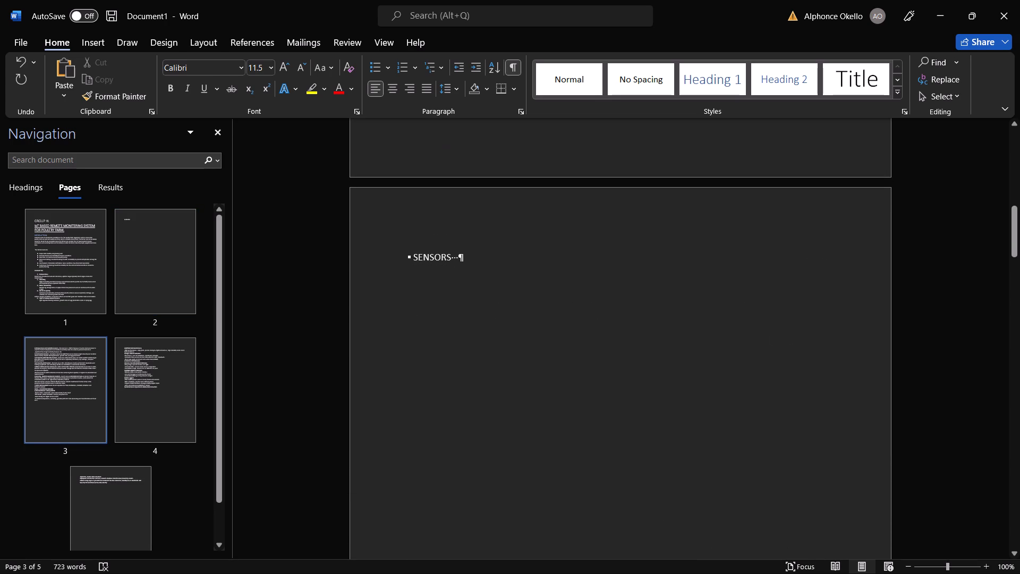
scroll(506, 352, "down", 1)
left_click(474, 243)
left_click_drag(474, 243, 473, 255)
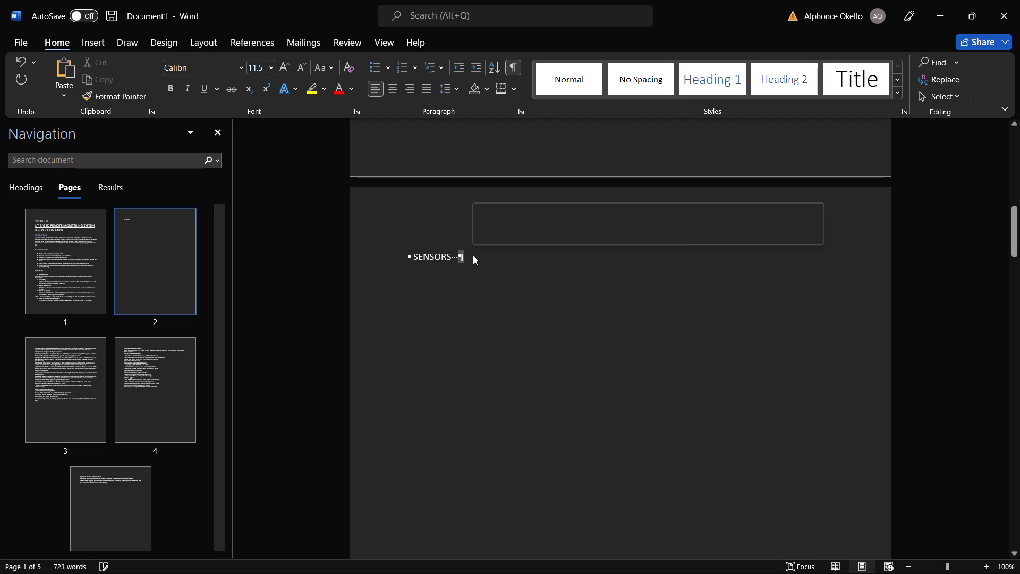
left_click(473, 255)
left_click_drag(473, 255, 462, 257)
left_click_drag(472, 257, 447, 258)
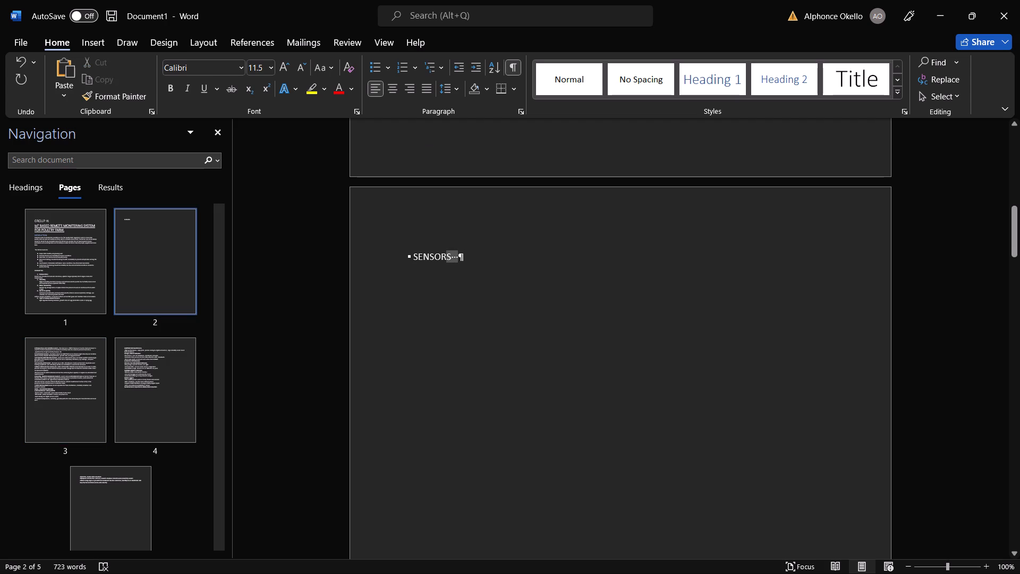
left_click_drag(447, 258, 402, 263)
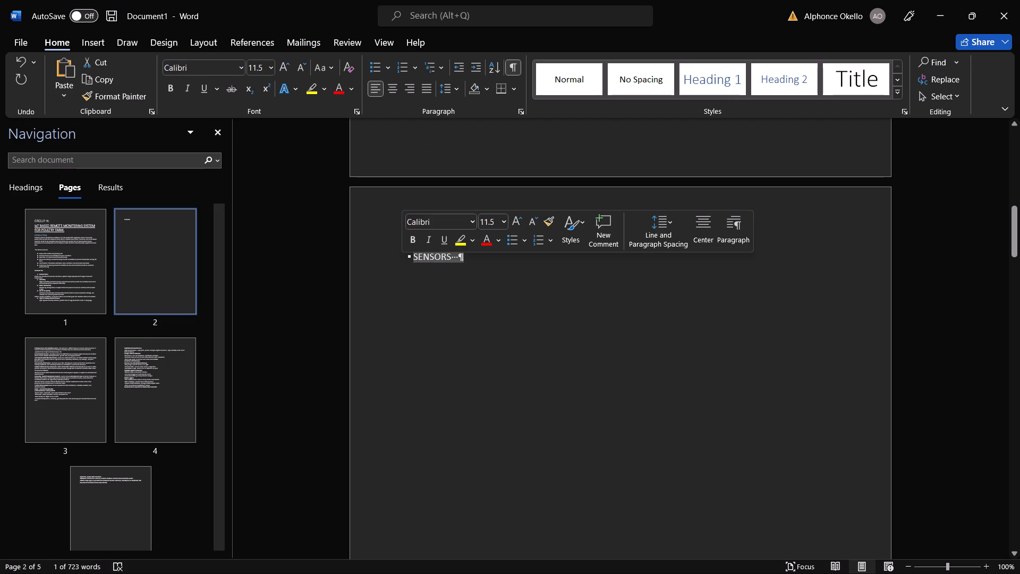
key("BackSpace")
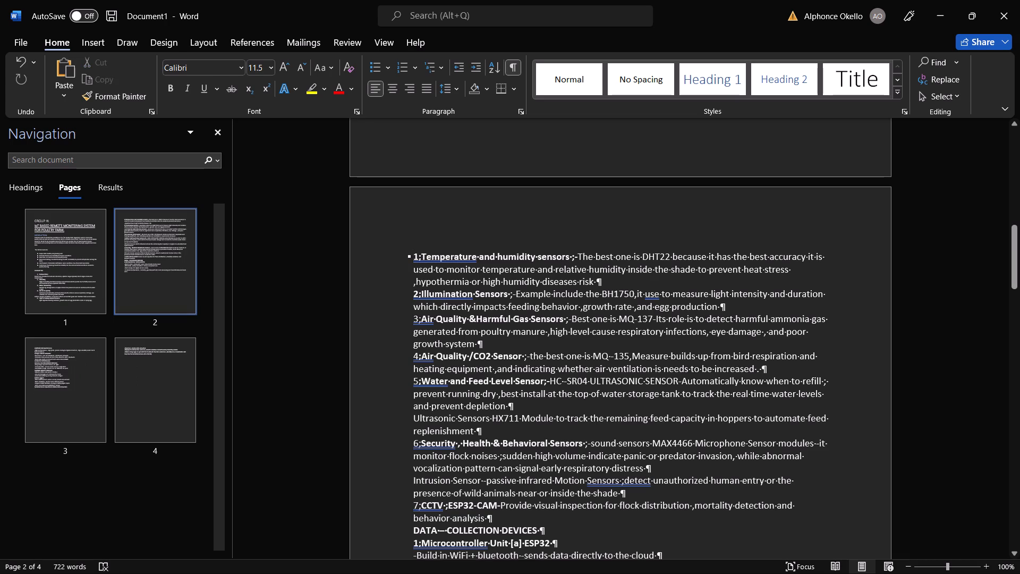
Add a space at the end of the temperature and humidity sensors item, after "high humidity diseases risk".
left_click_drag(412, 256, 404, 256)
left_click(404, 256)
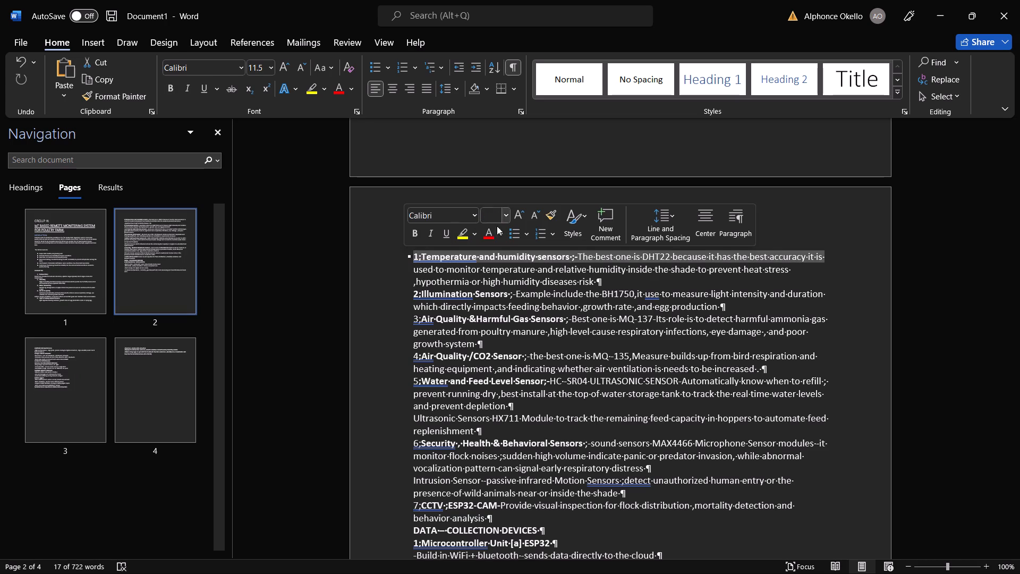
left_click(610, 283)
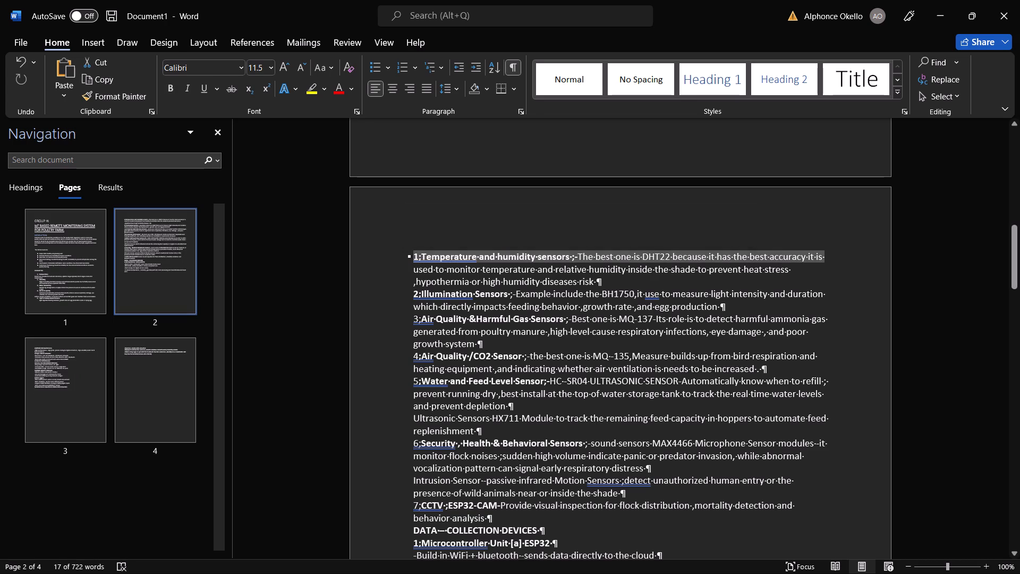
left_click(603, 282)
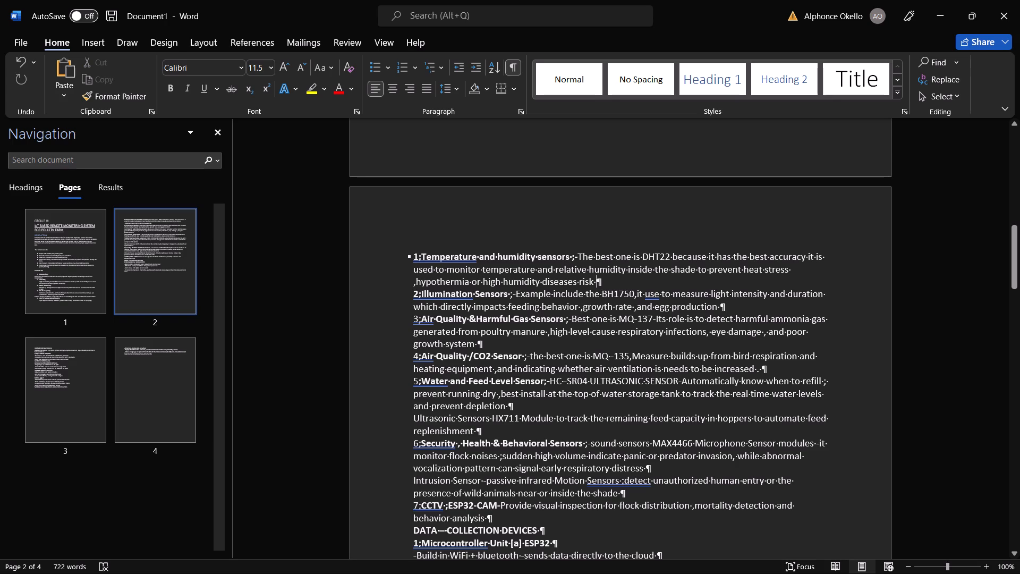
key("space")
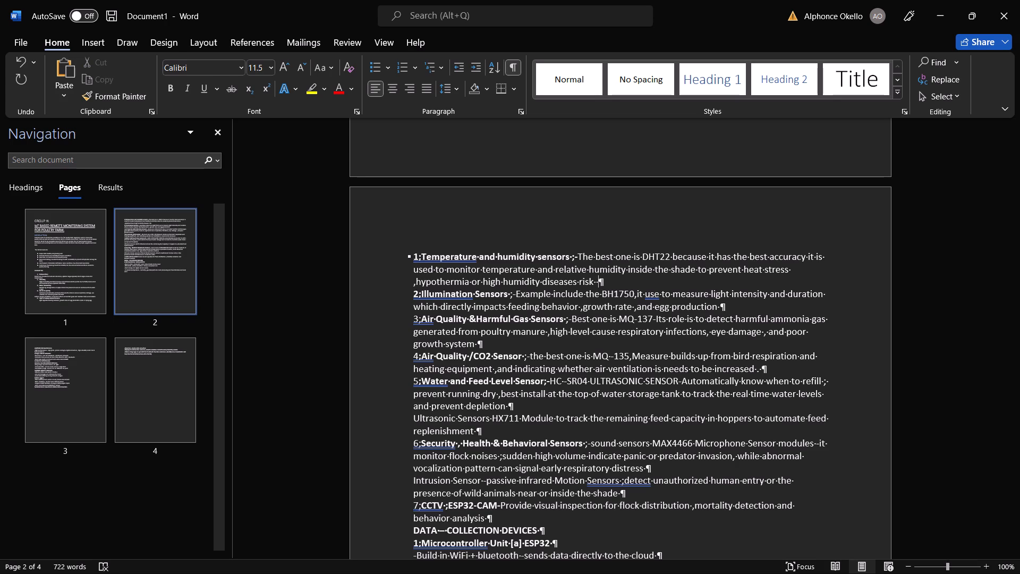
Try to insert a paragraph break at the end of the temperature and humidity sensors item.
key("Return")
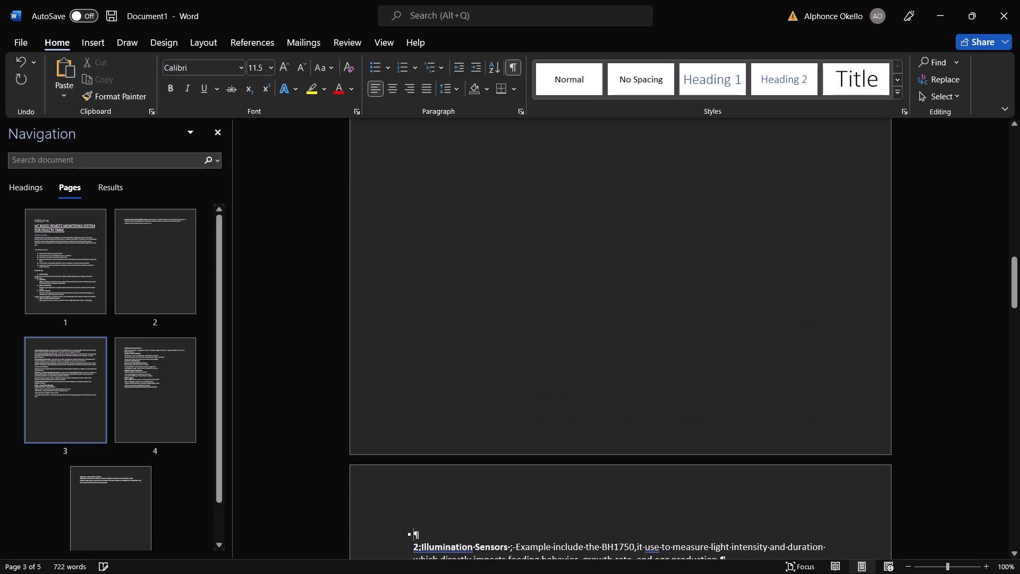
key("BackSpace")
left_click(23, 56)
Examine the PARAMETERS section on page 1, the gap at its end, and the sensors list on page 2.
scroll(499, 292, "up", 3)
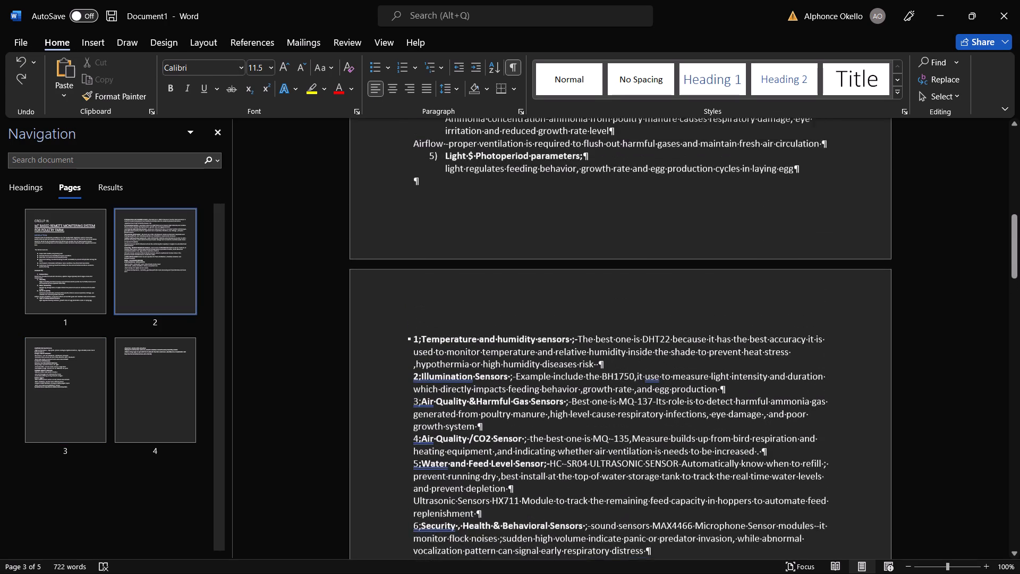
scroll(499, 292, "down", 1)
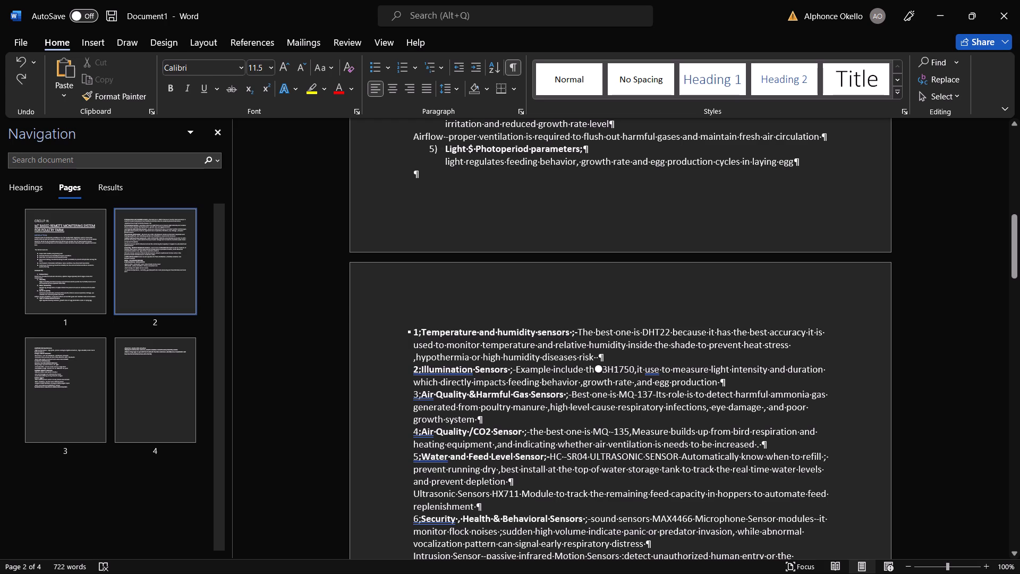
scroll(554, 358, "up", 1)
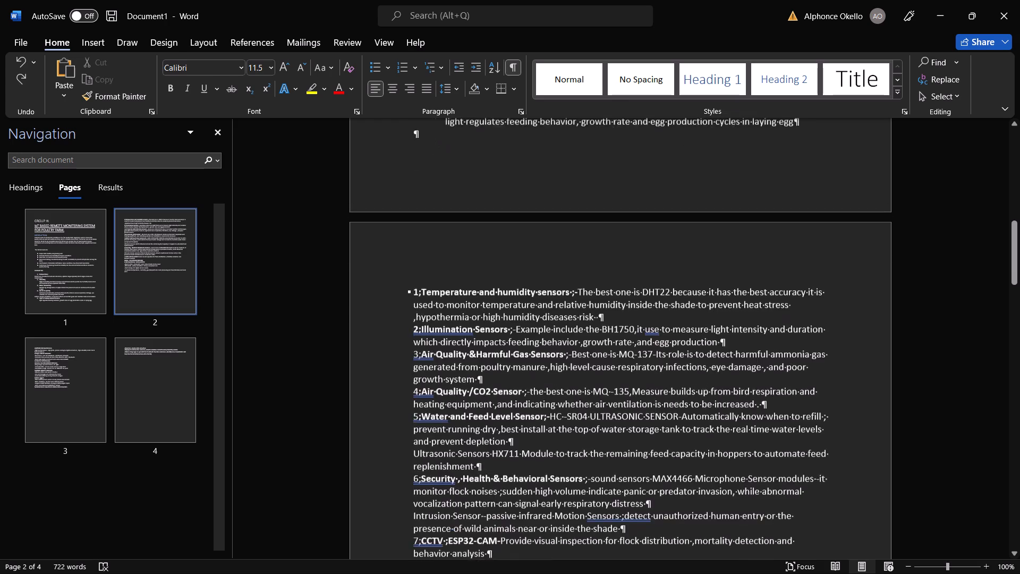
scroll(554, 358, "up", 1)
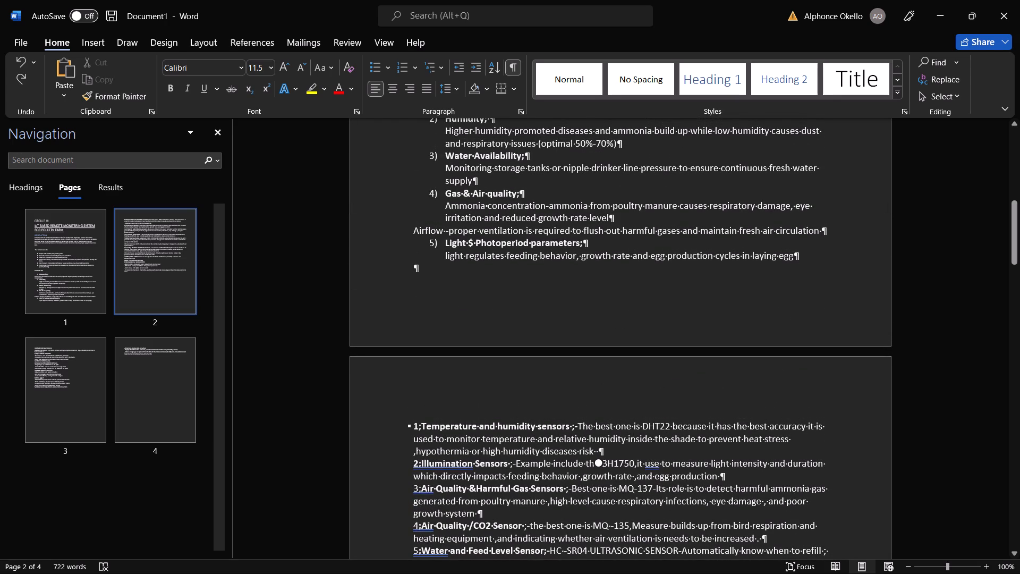
scroll(502, 282, "up", 2)
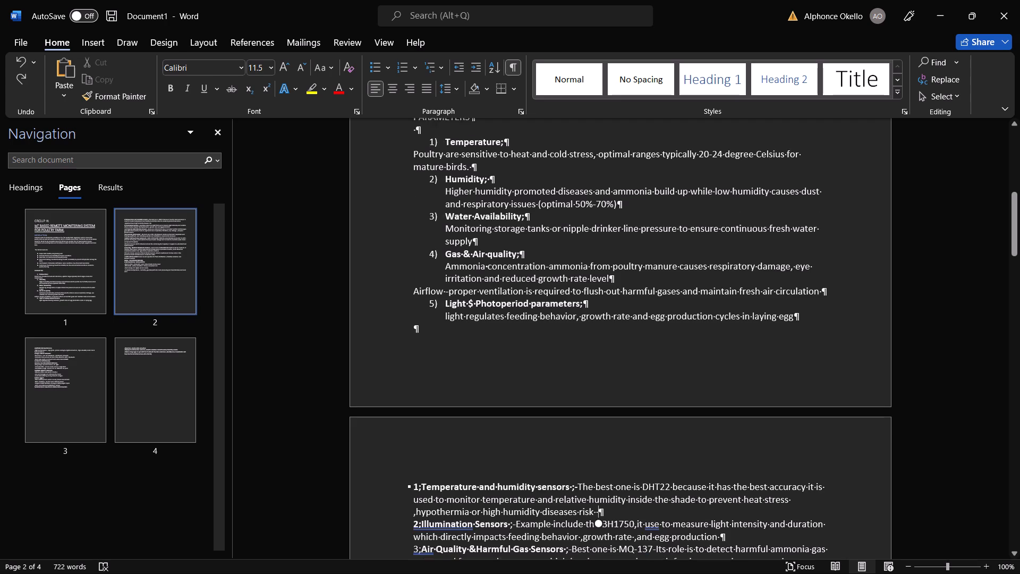
scroll(502, 282, "up", 1)
scroll(502, 282, "down", 1)
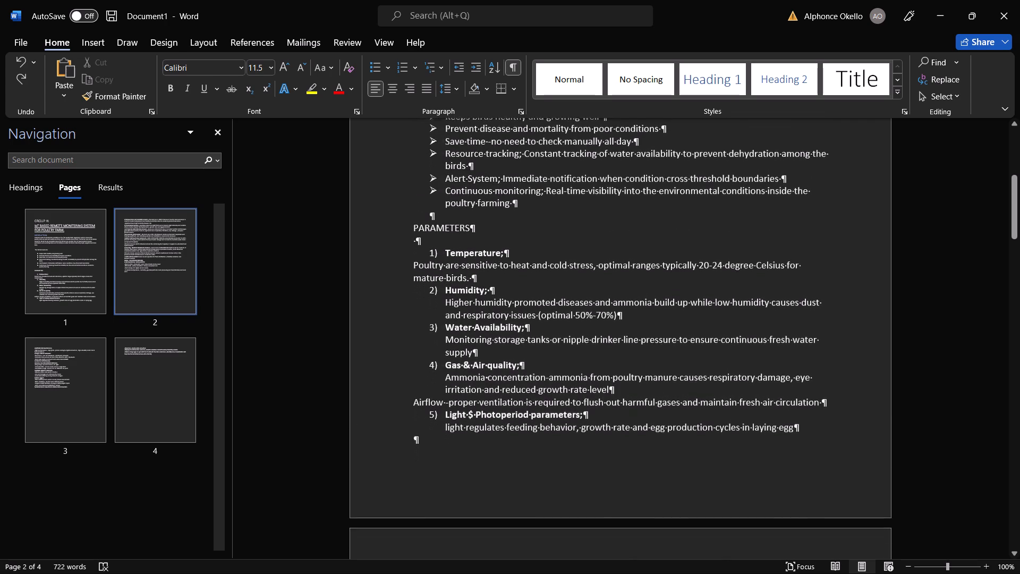
scroll(502, 282, "down", 2)
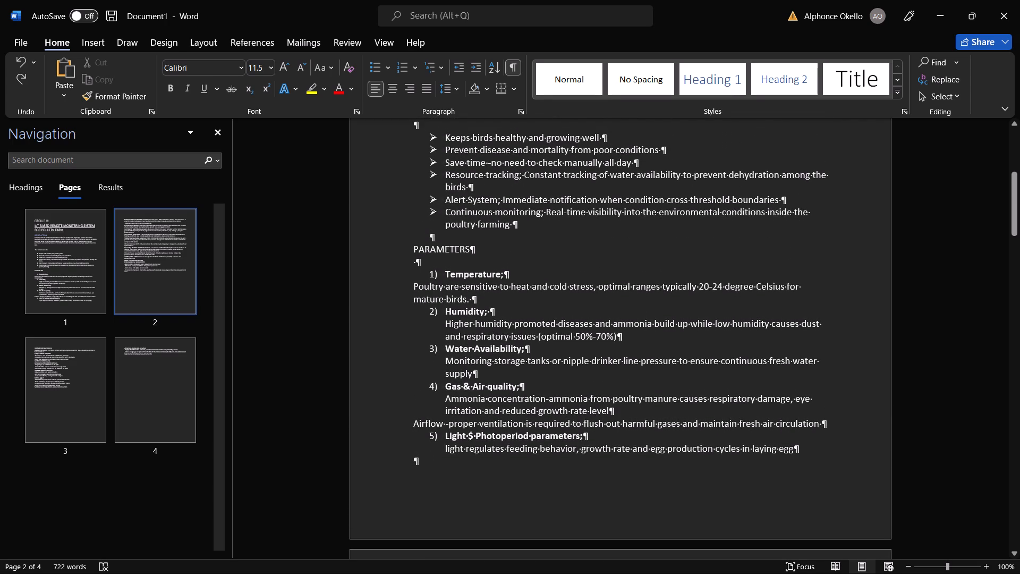
scroll(502, 282, "down", 3)
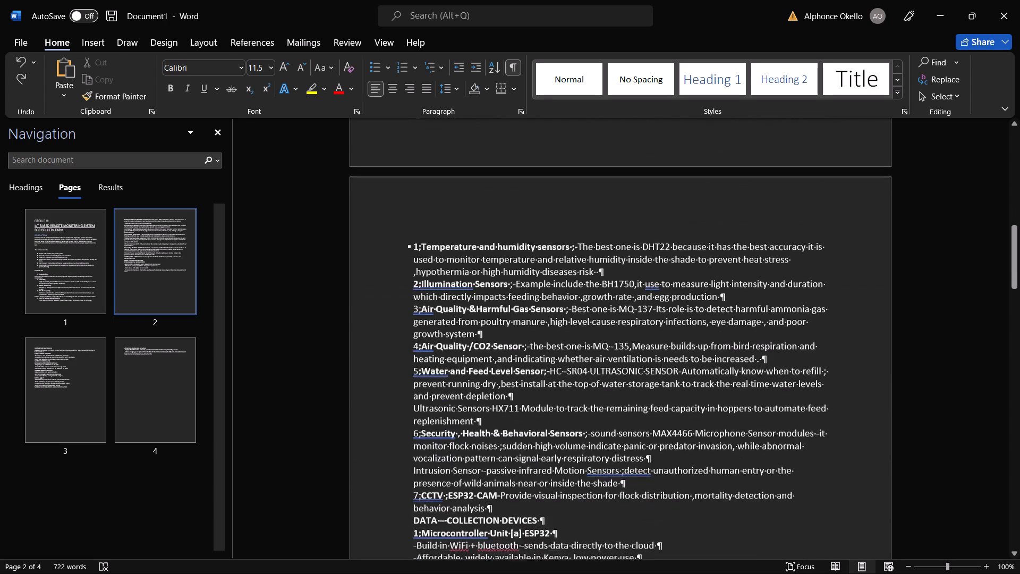
scroll(502, 282, "down", 1)
scroll(502, 282, "up", 1)
scroll(502, 282, "down", 4)
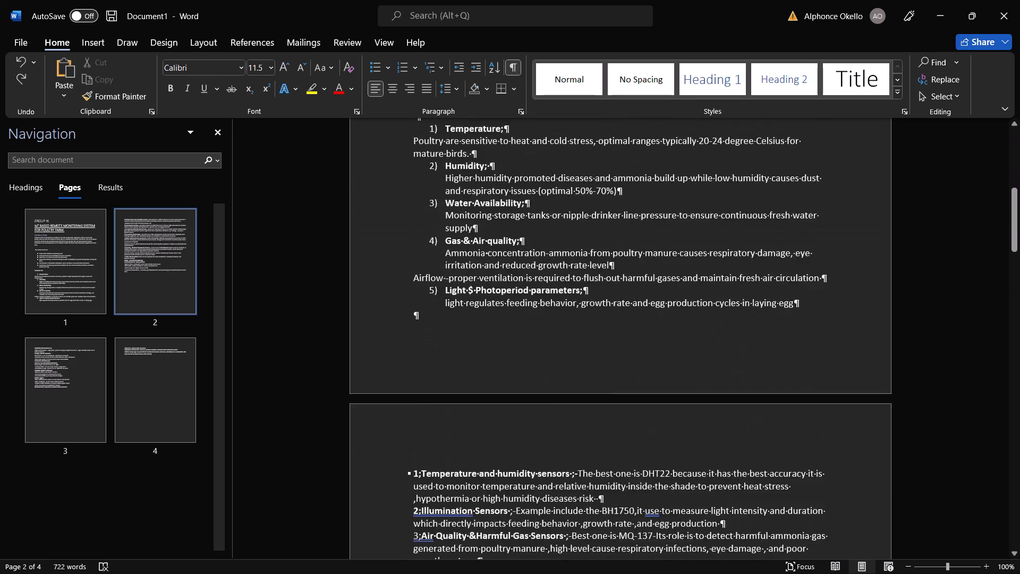
scroll(502, 282, "up", 2)
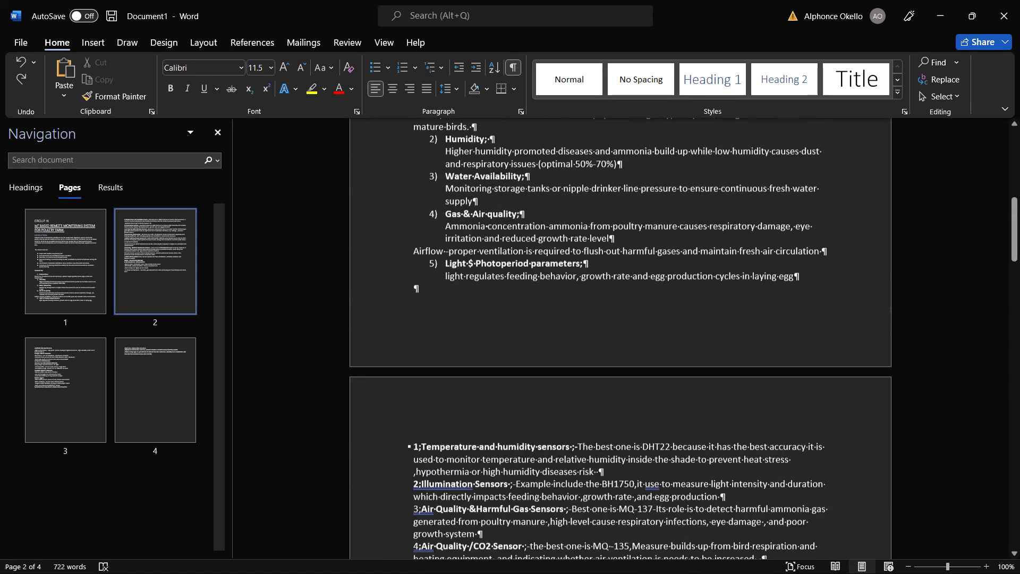
scroll(502, 282, "up", 2)
scroll(502, 282, "down", 1)
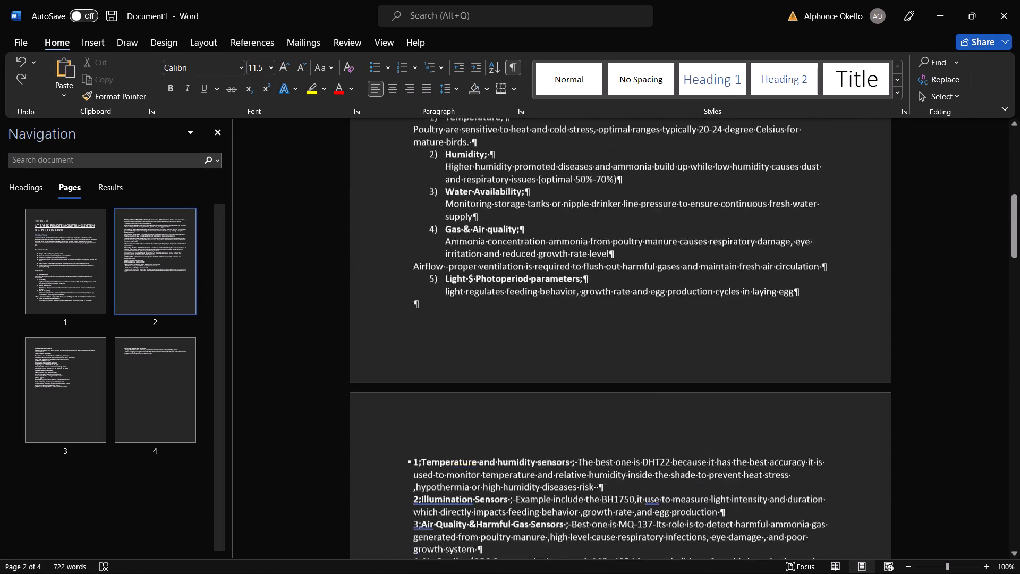
scroll(502, 282, "down", 2)
scroll(502, 282, "up", 1)
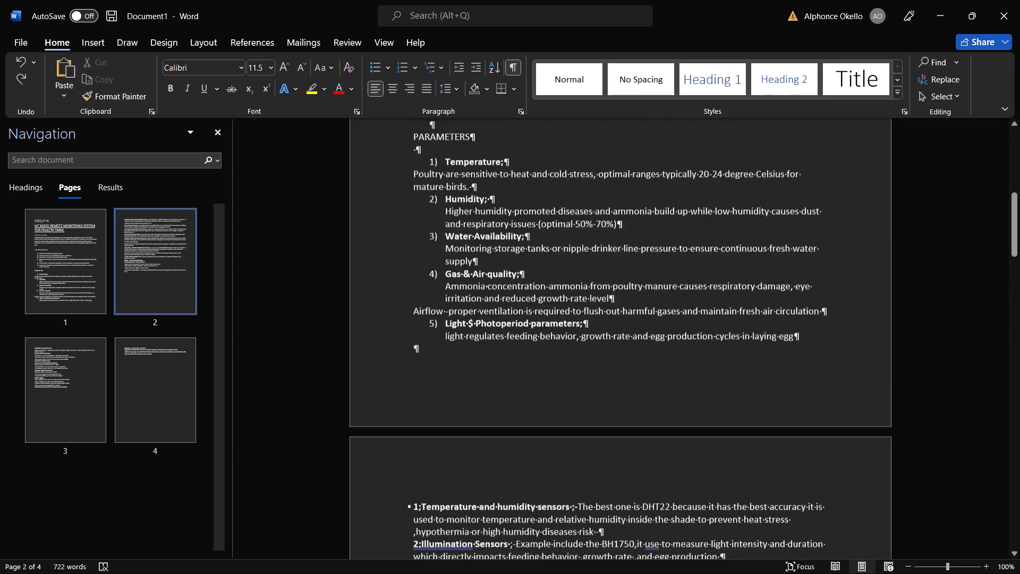
scroll(502, 282, "down", 5)
scroll(502, 282, "up", 1)
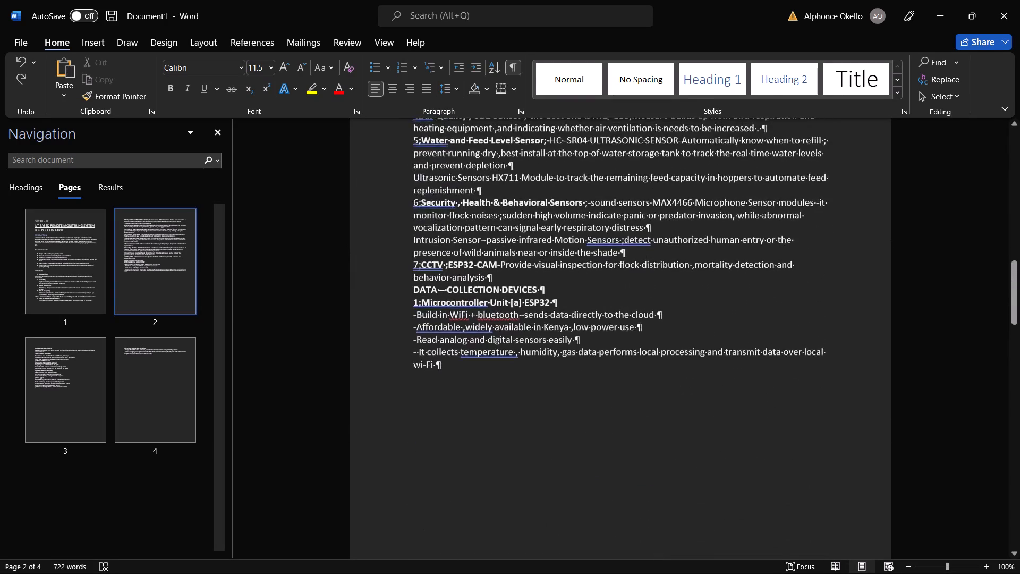
scroll(502, 282, "up", 3)
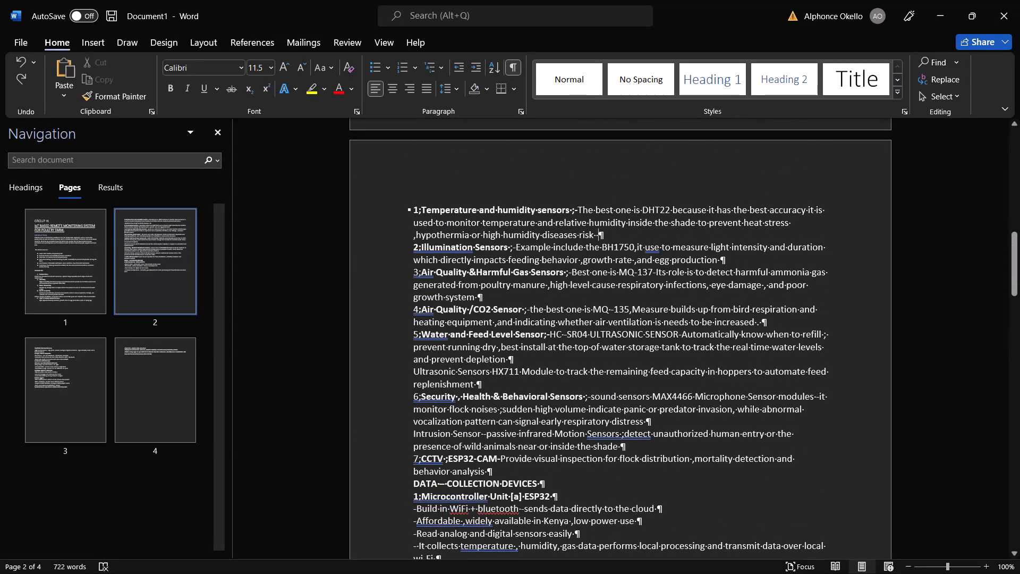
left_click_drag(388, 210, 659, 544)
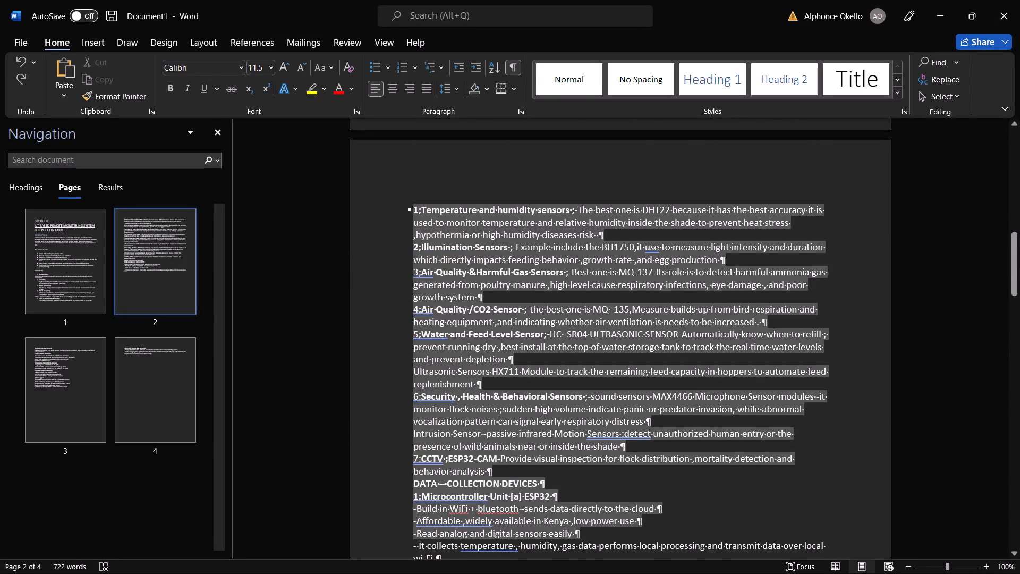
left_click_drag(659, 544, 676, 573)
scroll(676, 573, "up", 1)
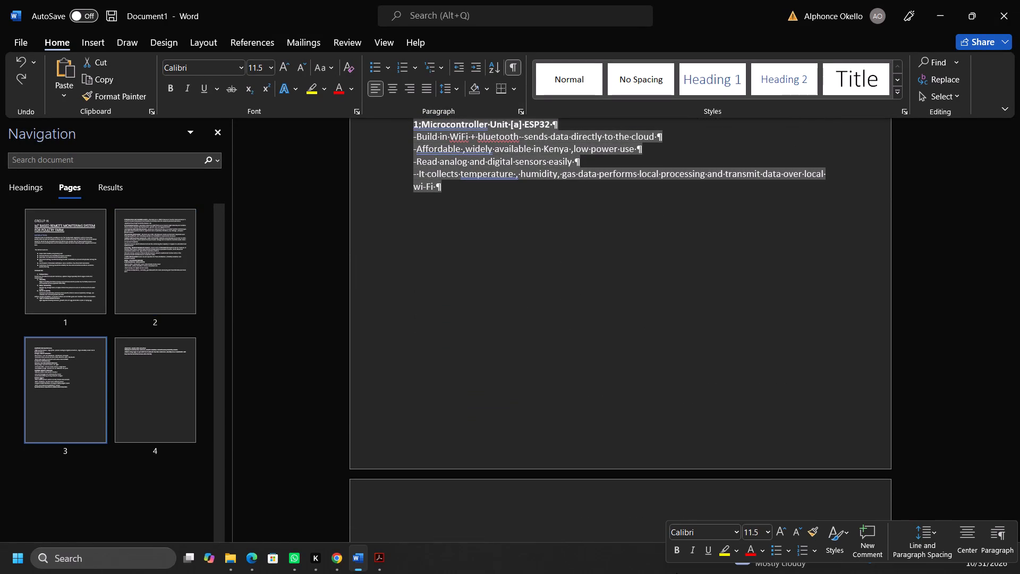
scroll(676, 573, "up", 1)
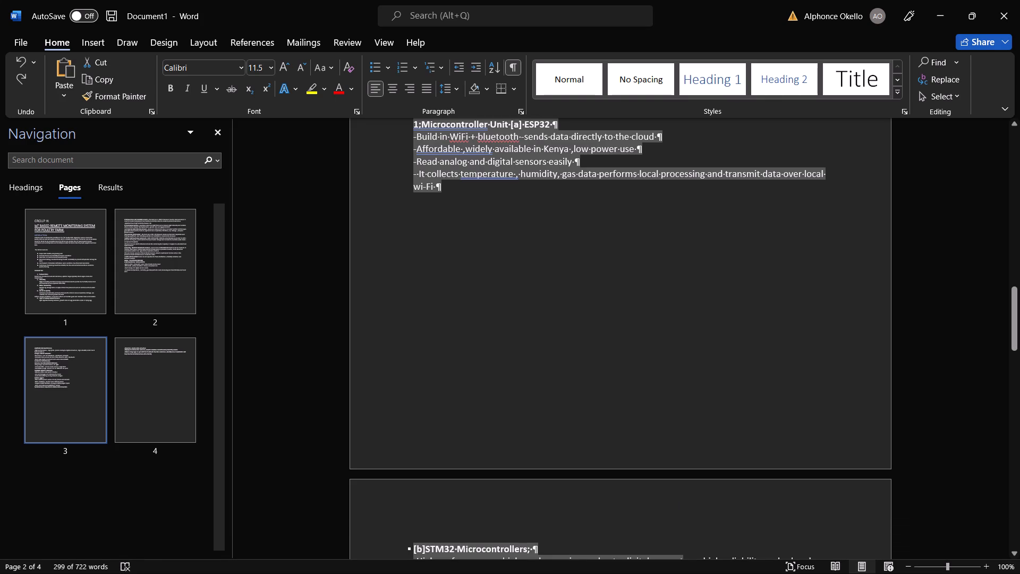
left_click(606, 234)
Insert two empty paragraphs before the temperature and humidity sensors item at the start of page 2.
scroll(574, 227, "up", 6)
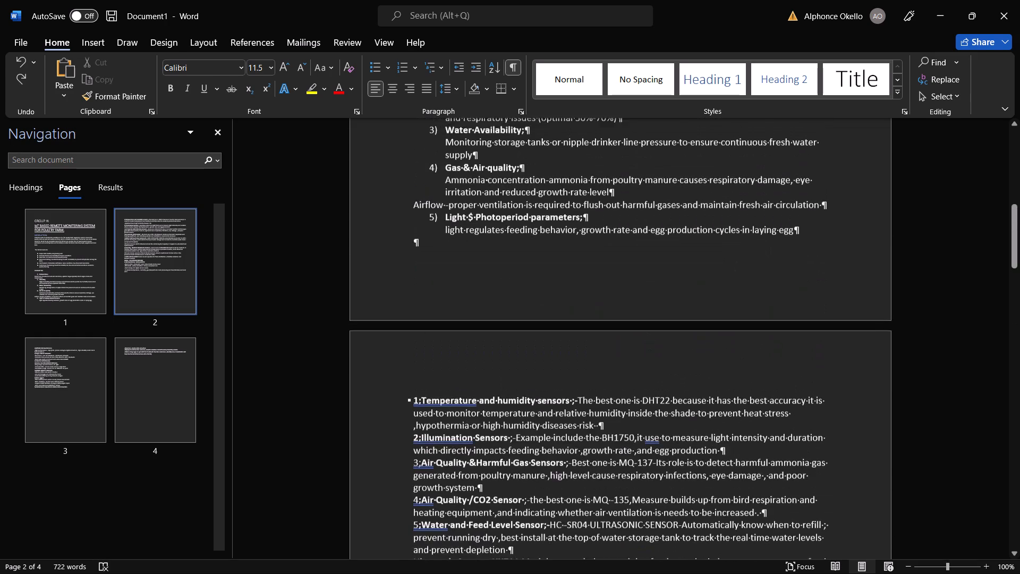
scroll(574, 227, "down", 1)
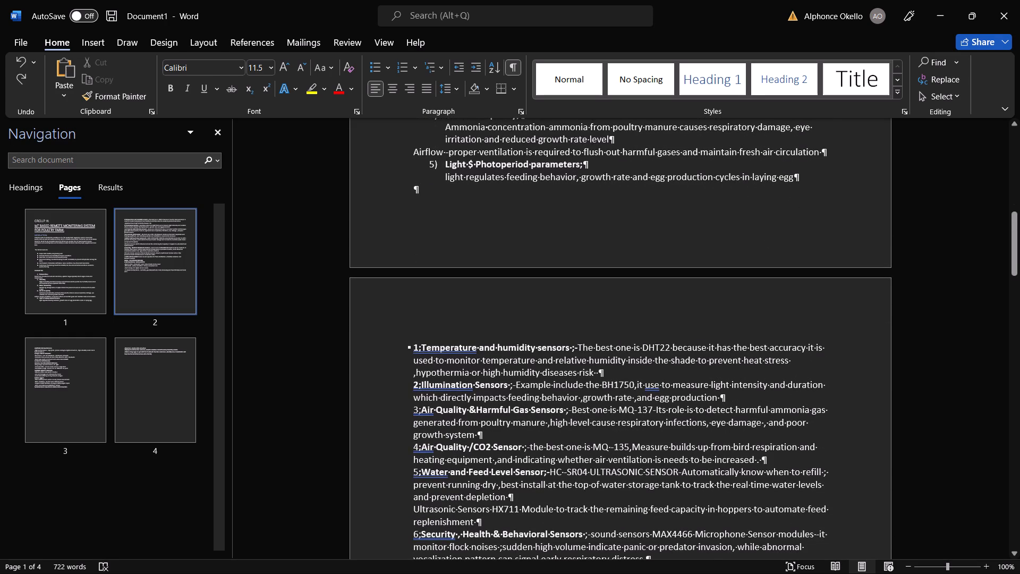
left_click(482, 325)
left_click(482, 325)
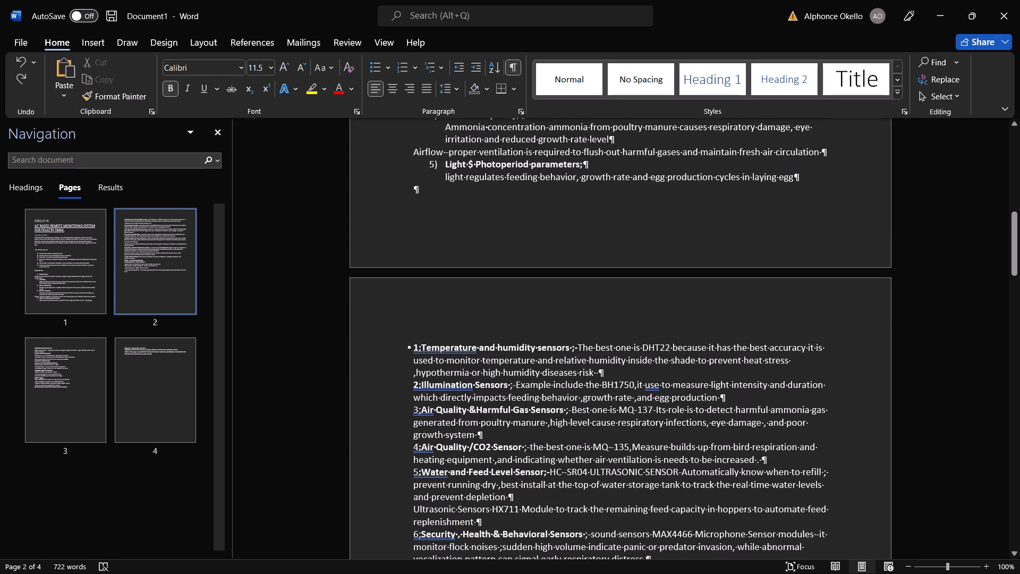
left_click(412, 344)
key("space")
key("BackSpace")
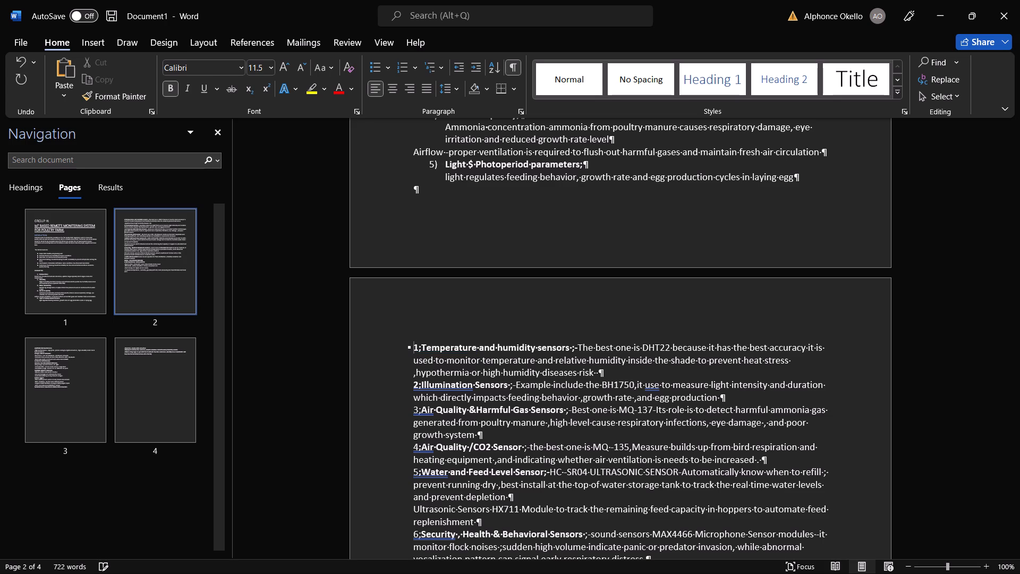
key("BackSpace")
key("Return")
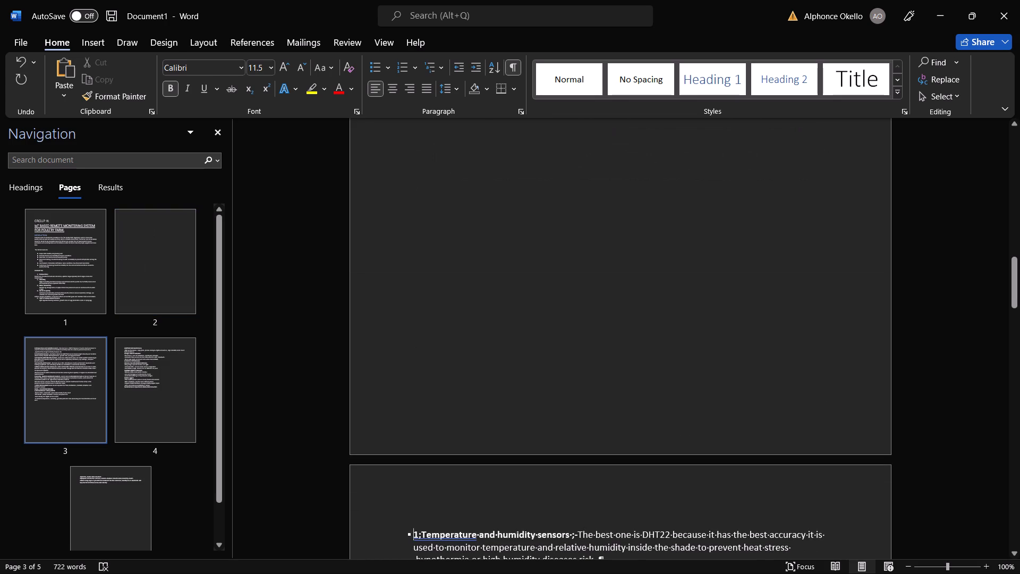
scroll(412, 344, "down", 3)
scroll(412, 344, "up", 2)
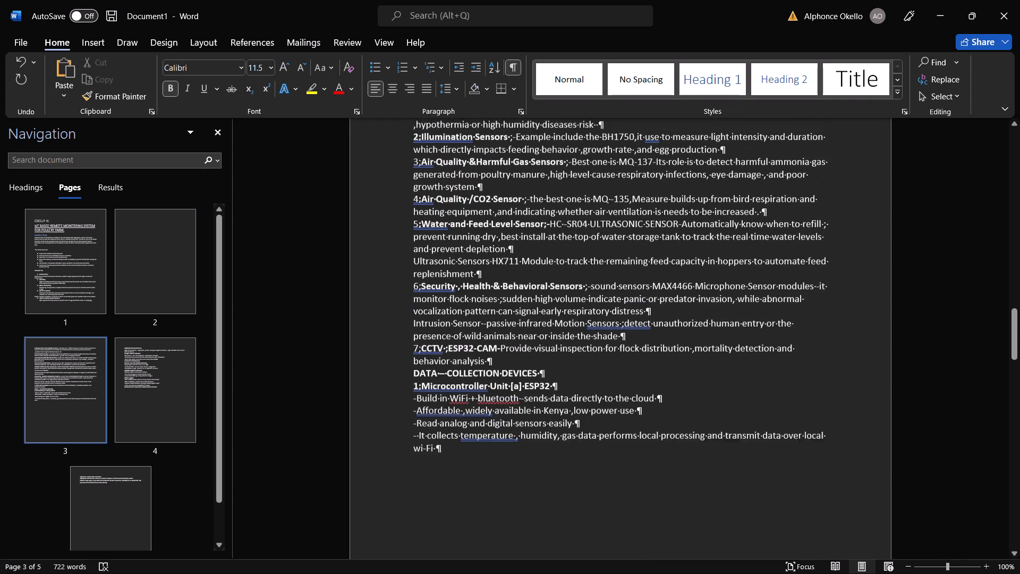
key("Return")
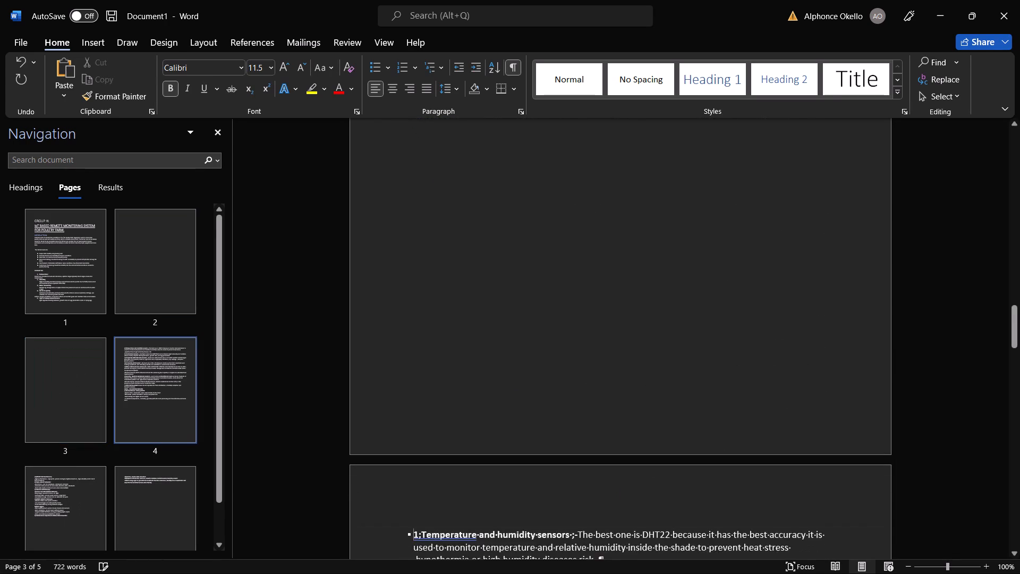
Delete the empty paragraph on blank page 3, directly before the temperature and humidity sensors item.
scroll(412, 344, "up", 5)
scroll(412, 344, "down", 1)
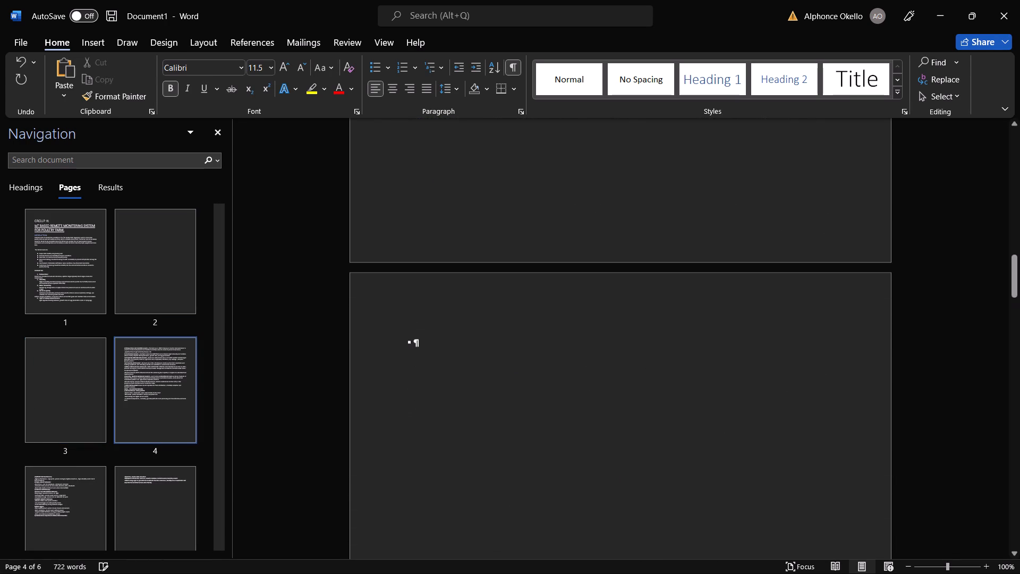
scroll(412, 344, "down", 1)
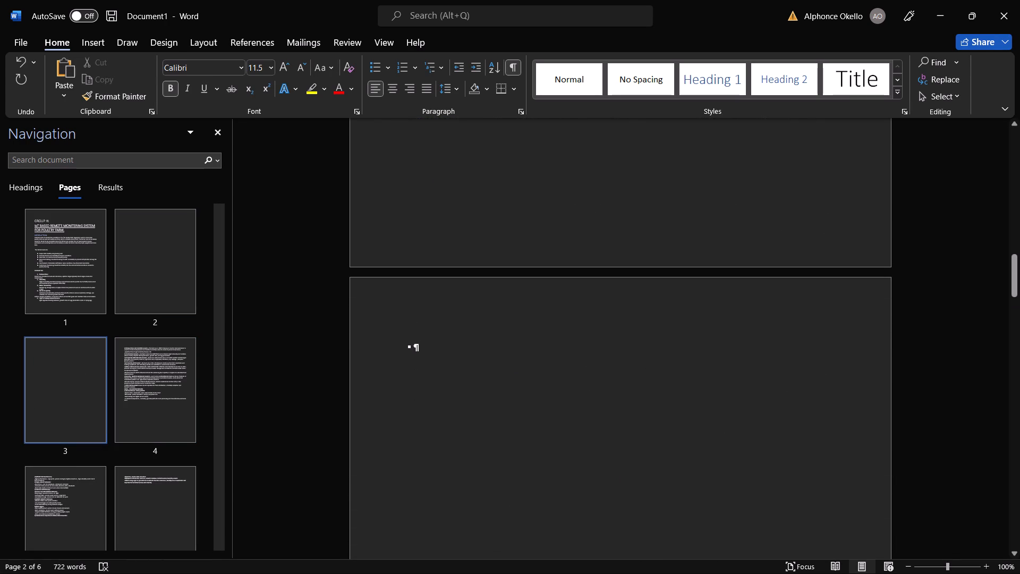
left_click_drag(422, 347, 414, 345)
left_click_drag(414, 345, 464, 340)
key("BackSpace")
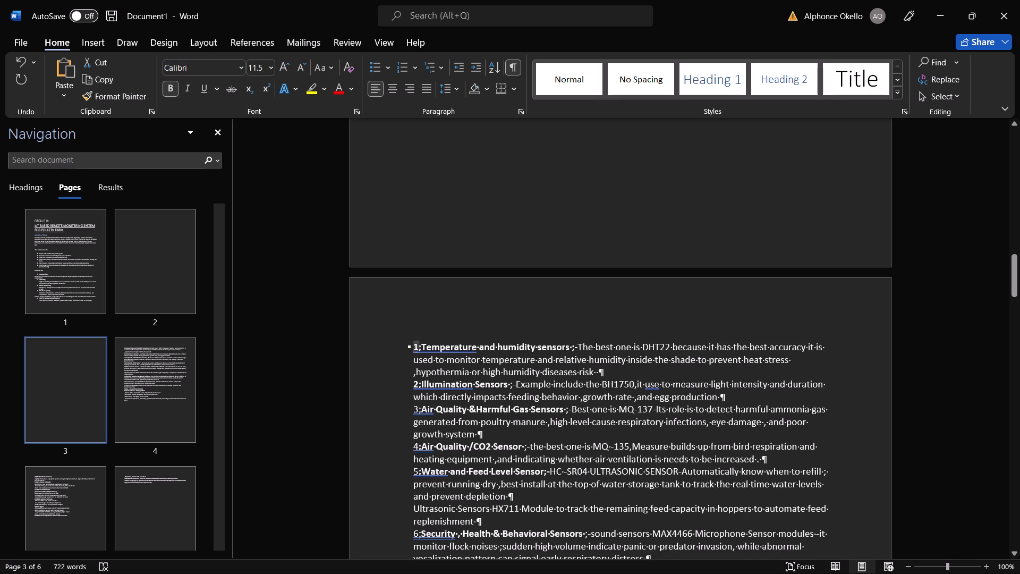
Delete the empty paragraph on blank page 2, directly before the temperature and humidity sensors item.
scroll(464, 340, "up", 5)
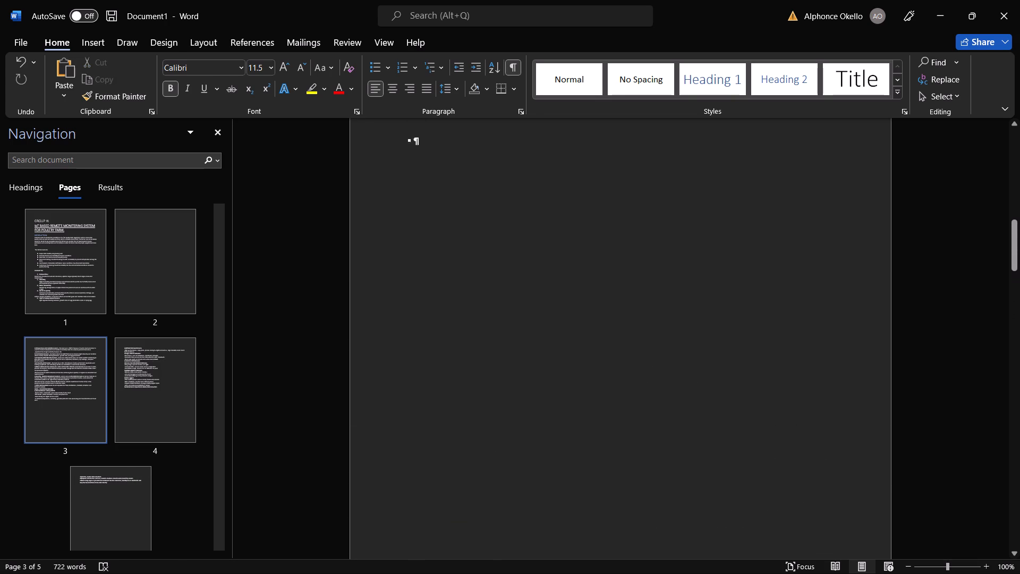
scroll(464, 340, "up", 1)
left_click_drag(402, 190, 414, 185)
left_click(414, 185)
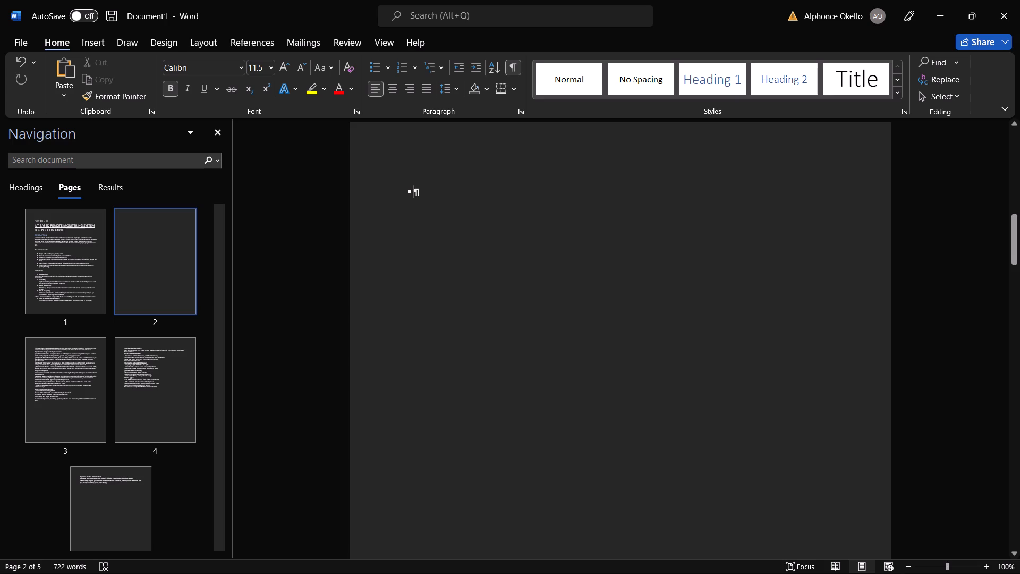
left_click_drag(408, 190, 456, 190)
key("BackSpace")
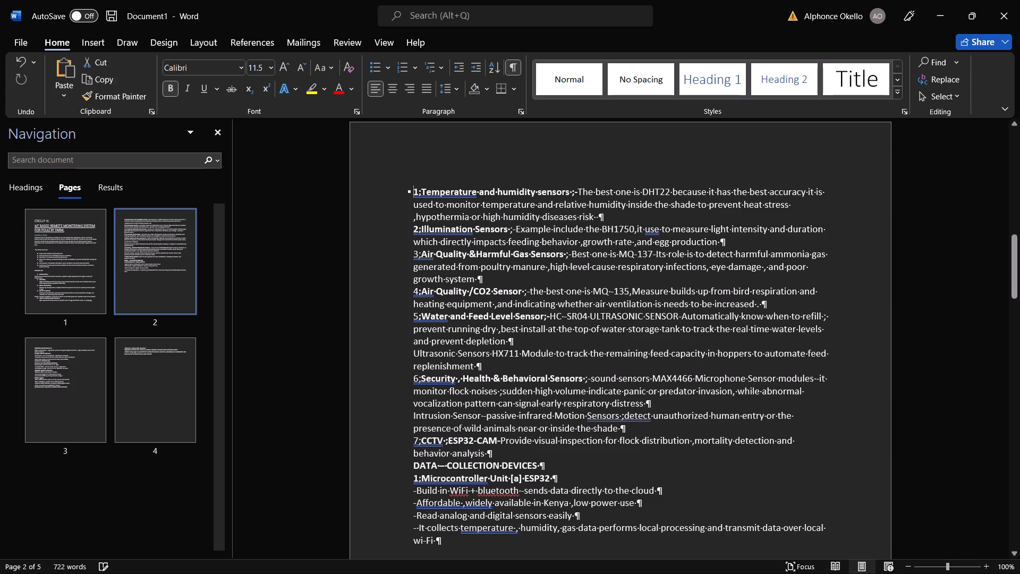
Examine the sensors list, the data collection devices section and the gap between the PARAMETERS section and the sensors list.
scroll(478, 209, "right", 1)
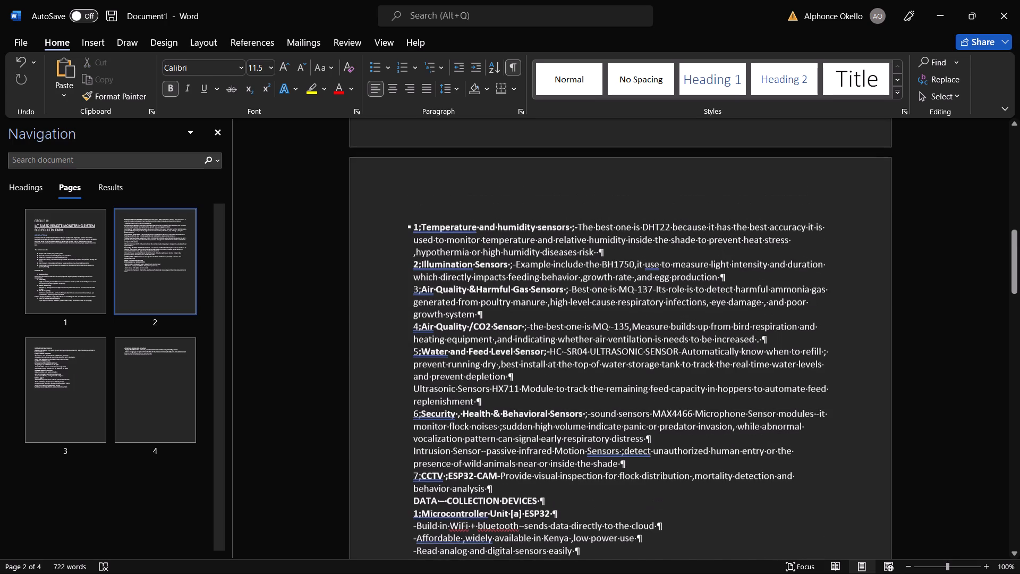
scroll(478, 209, "right", 1)
scroll(562, 343, "down", 2)
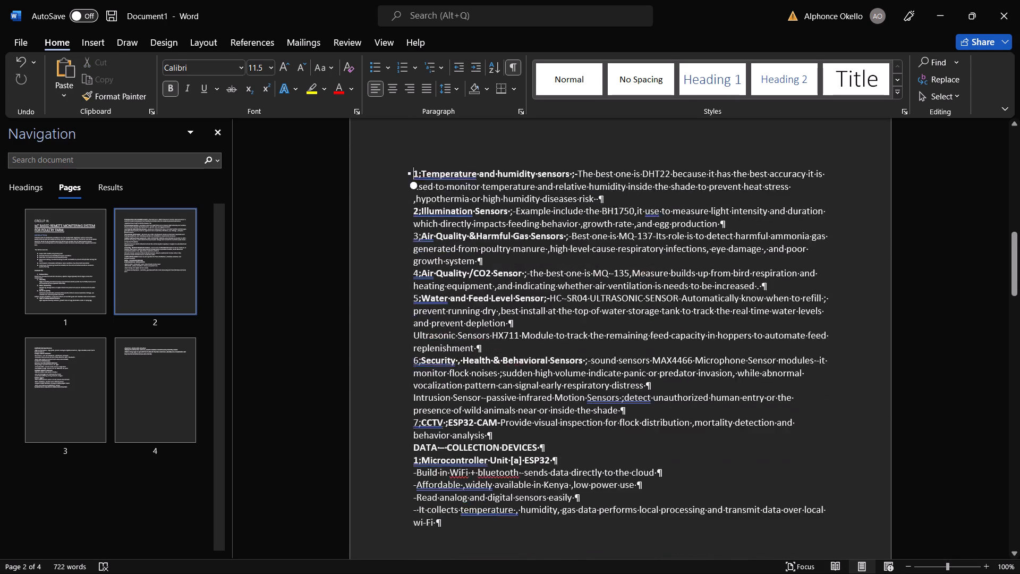
scroll(562, 343, "down", 4)
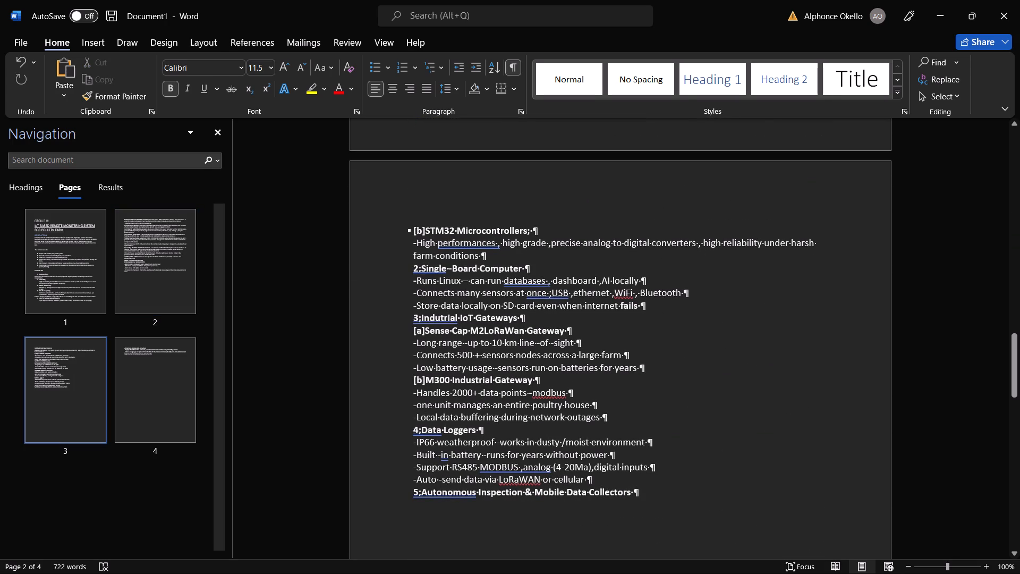
scroll(570, 240, "up", 5)
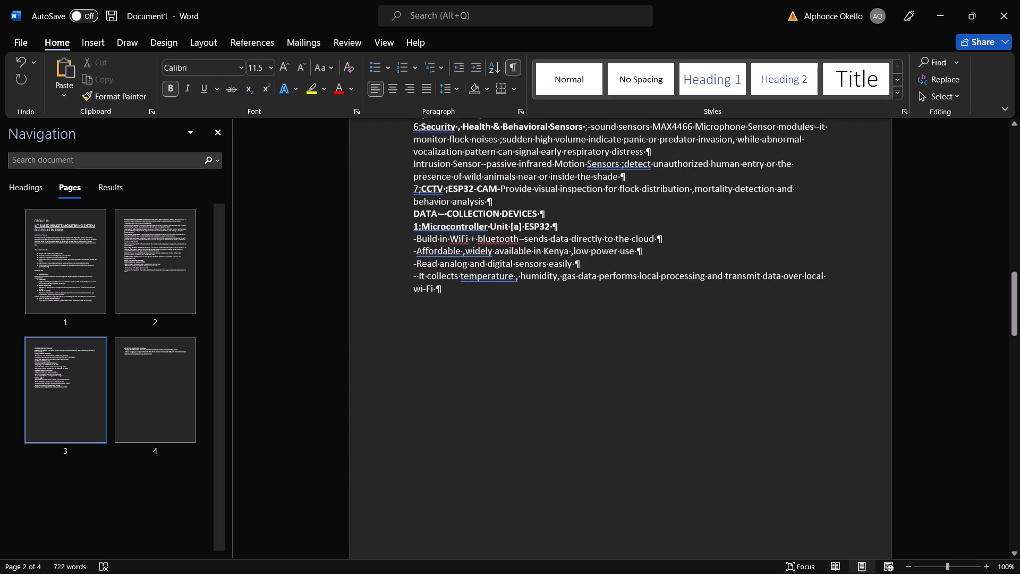
scroll(570, 240, "up", 3)
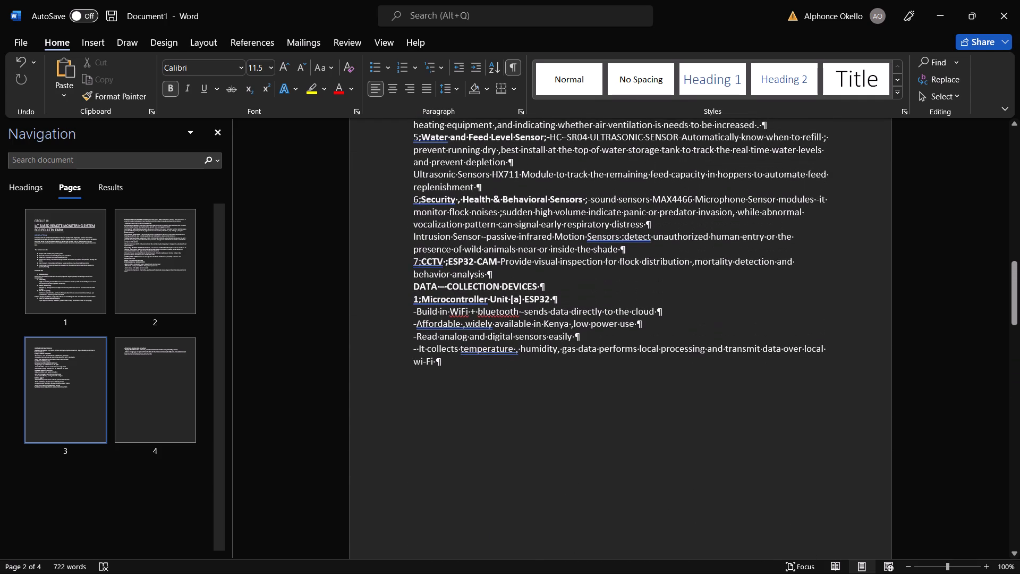
scroll(507, 292, "up", 4)
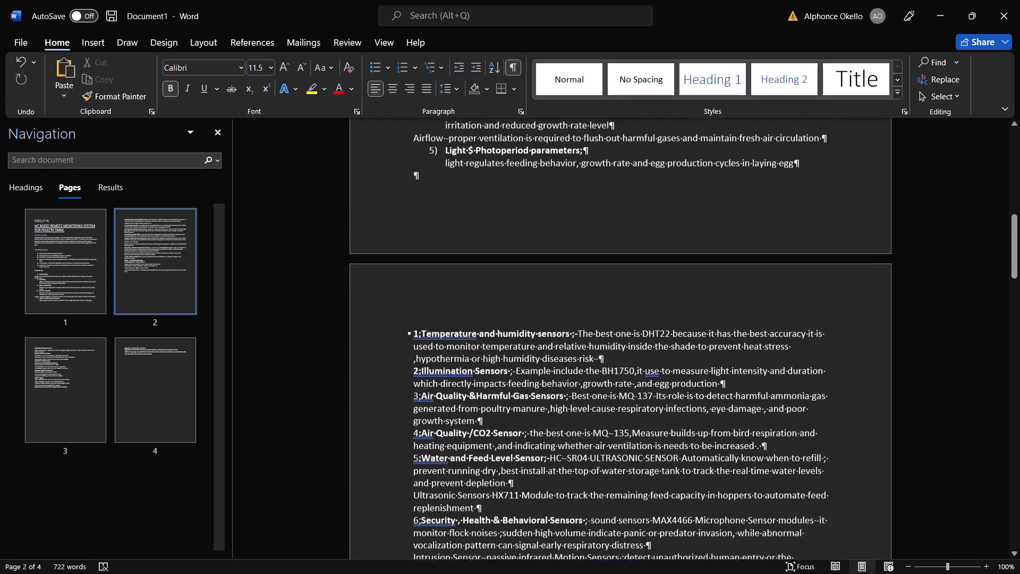
scroll(507, 292, "up", 2)
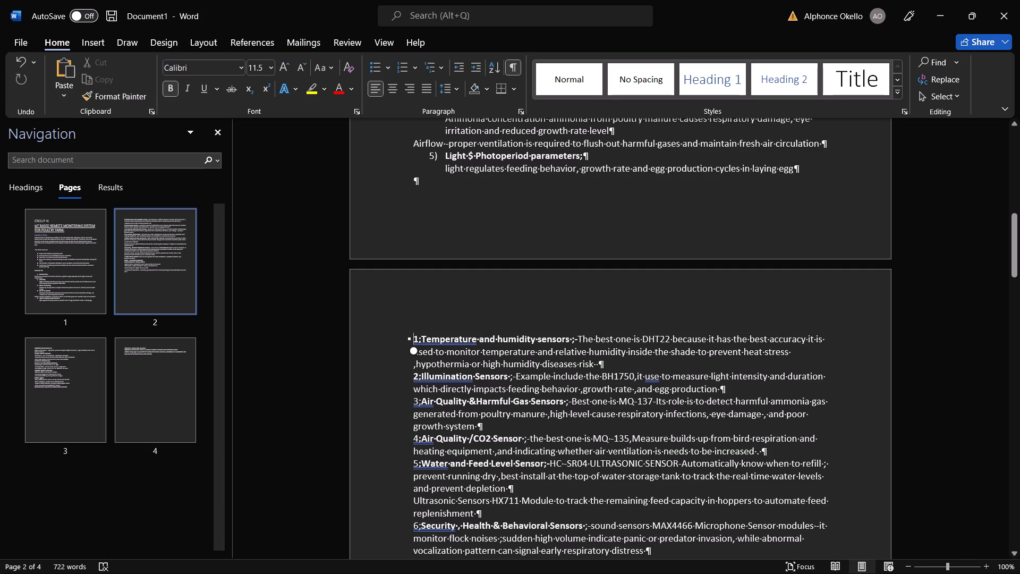
scroll(406, 336, "up", 3)
Insert one empty paragraph before the temperature and humidity sensors item.
key("Return")
scroll(436, 221, "up", 5)
scroll(436, 221, "right", 1)
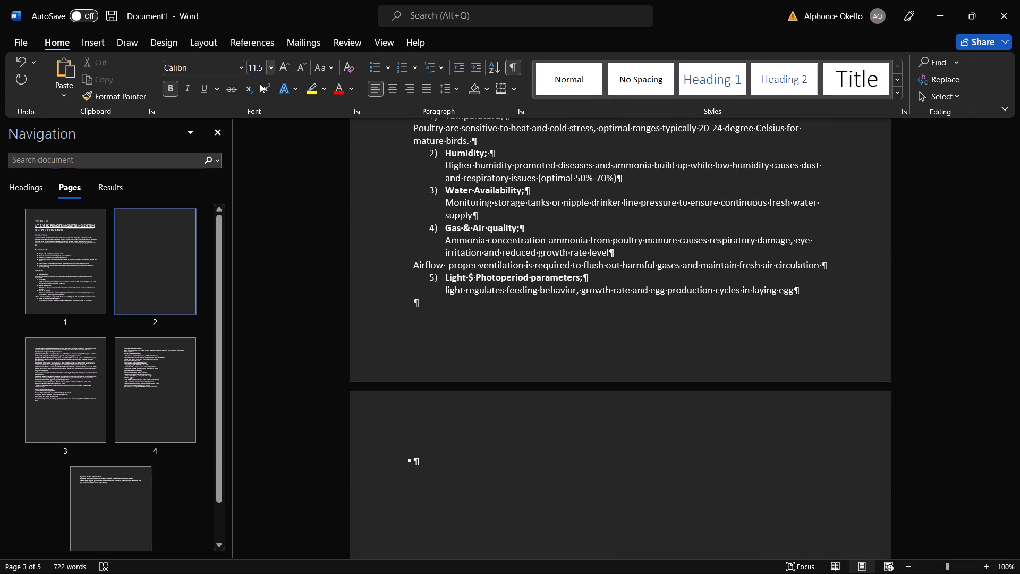
Hide the paragraph marks and other formatting symbols.
left_click(517, 62)
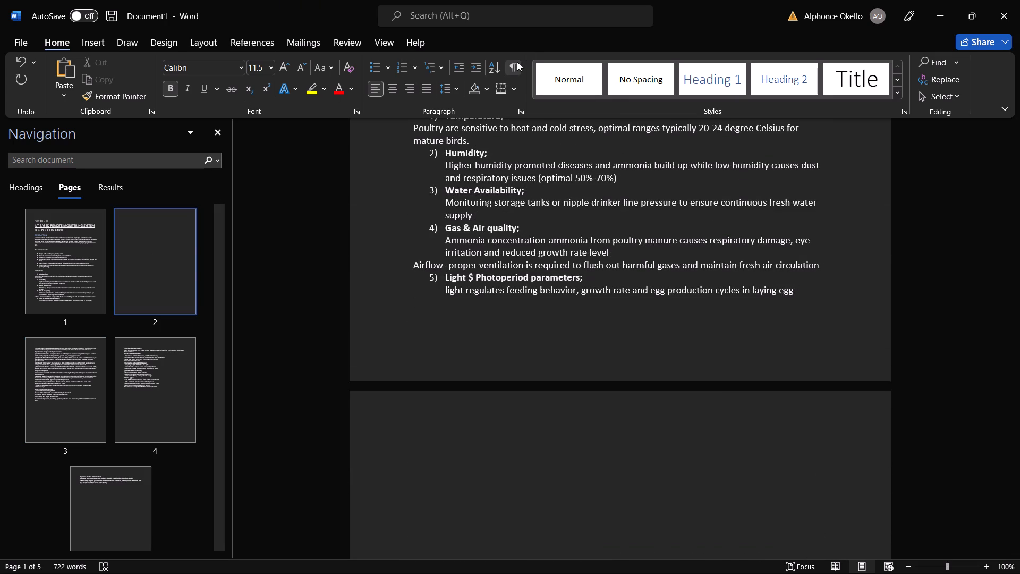
Enter the heading COMPONENT SELECTION in the empty paragraph on page 2, before the sensors list.
left_click(426, 426)
type("co")
key("BackSpace")
key("BackSpace")
key("c")
key("BackSpace")
key("c")
key("o")
key("m")
type("PONENT SELECSTION")
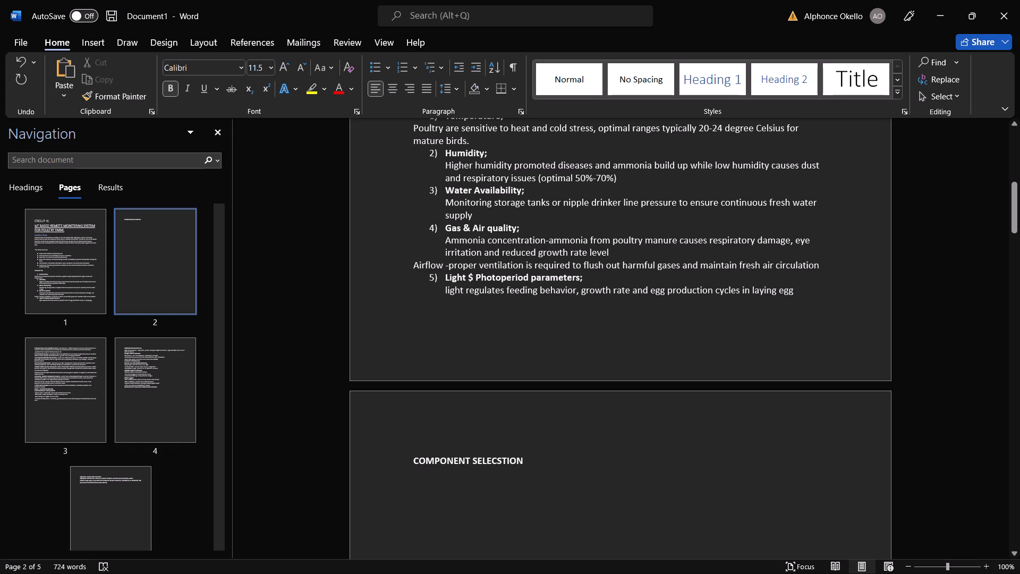
left_click(503, 462)
key("BackSpace")
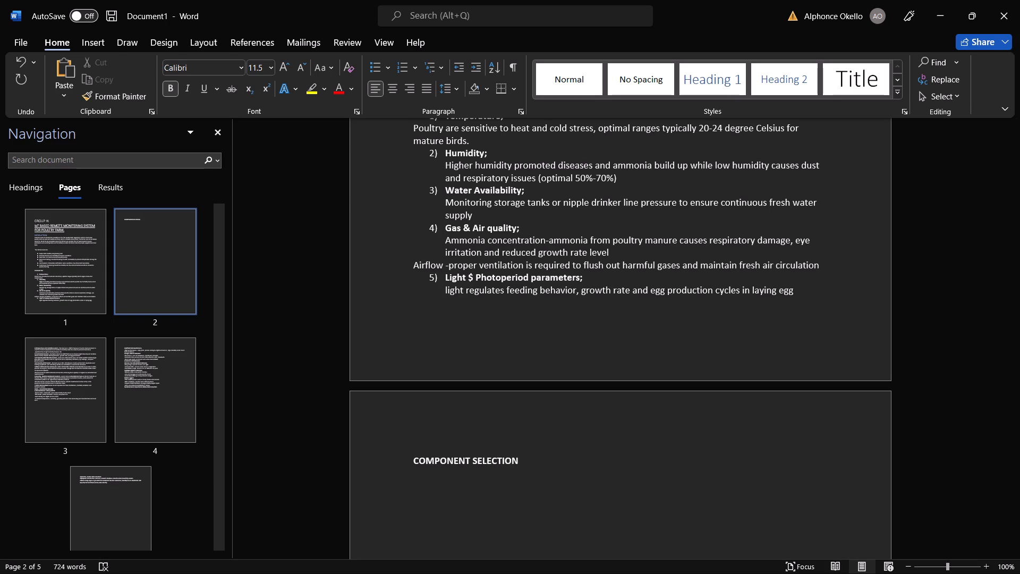
Insert a new paragraph after the COMPONENT SELECTION heading.
left_click(531, 459)
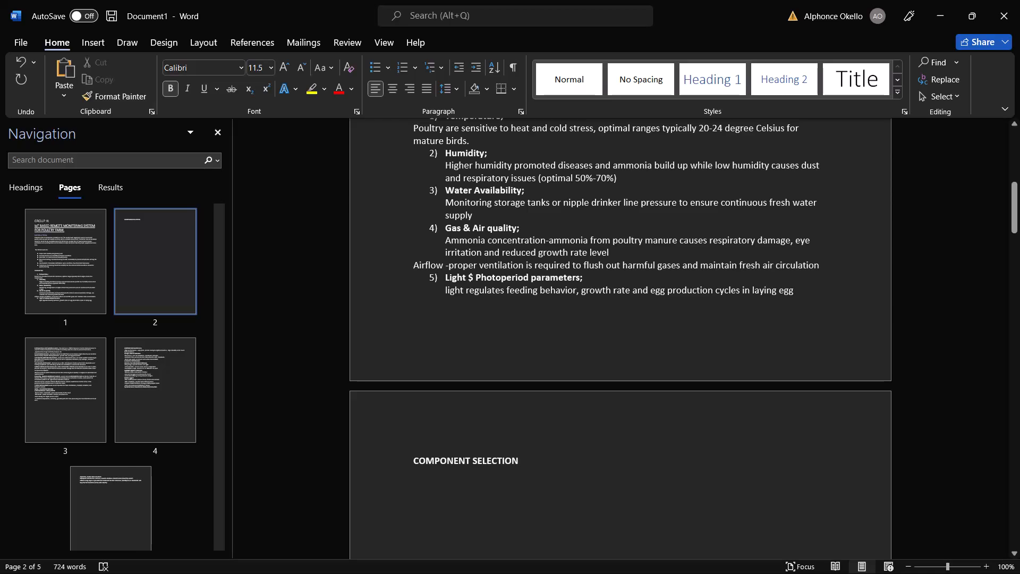
key("Return")
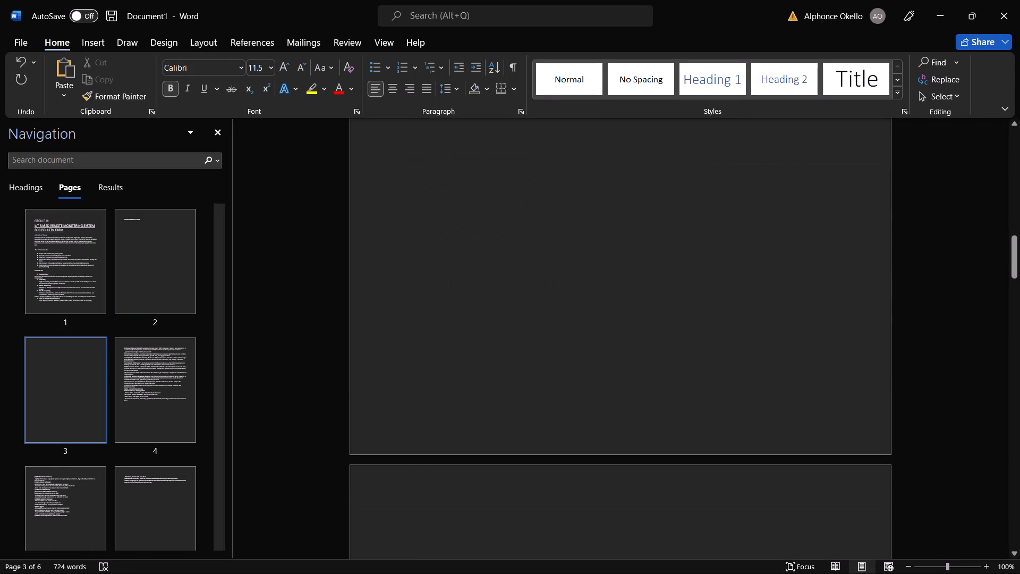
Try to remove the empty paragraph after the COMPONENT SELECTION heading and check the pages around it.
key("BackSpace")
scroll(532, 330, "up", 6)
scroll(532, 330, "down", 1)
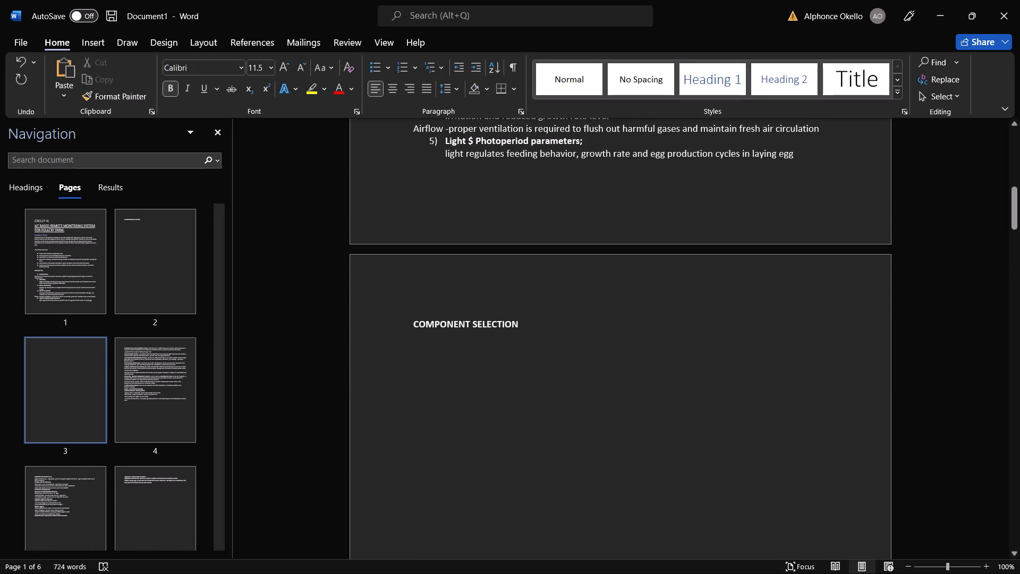
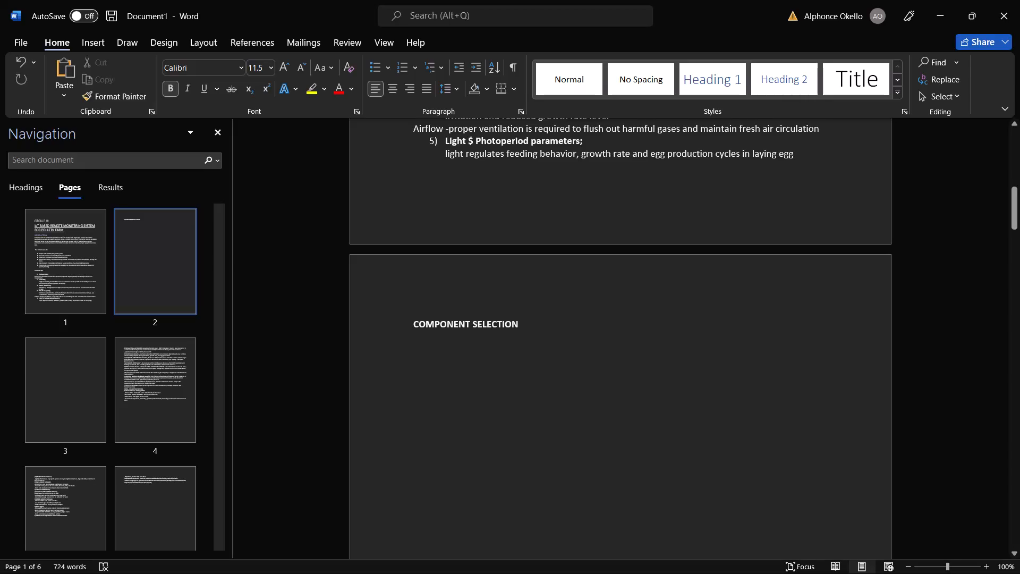
Show the formatting marks and delete the COMPONENT SELECTION heading from page 2.
left_click_drag(530, 329, 414, 327)
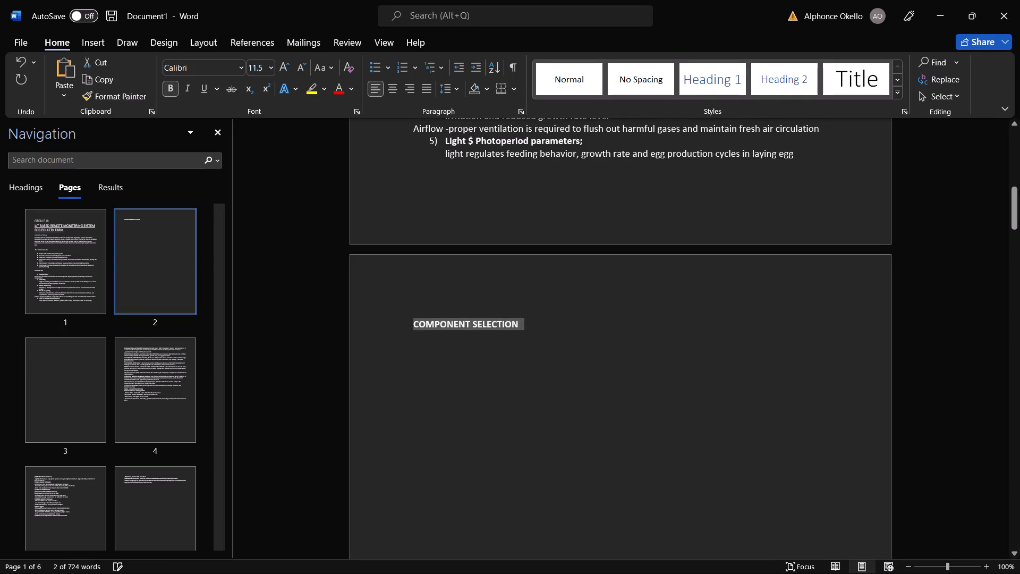
left_click(517, 61)
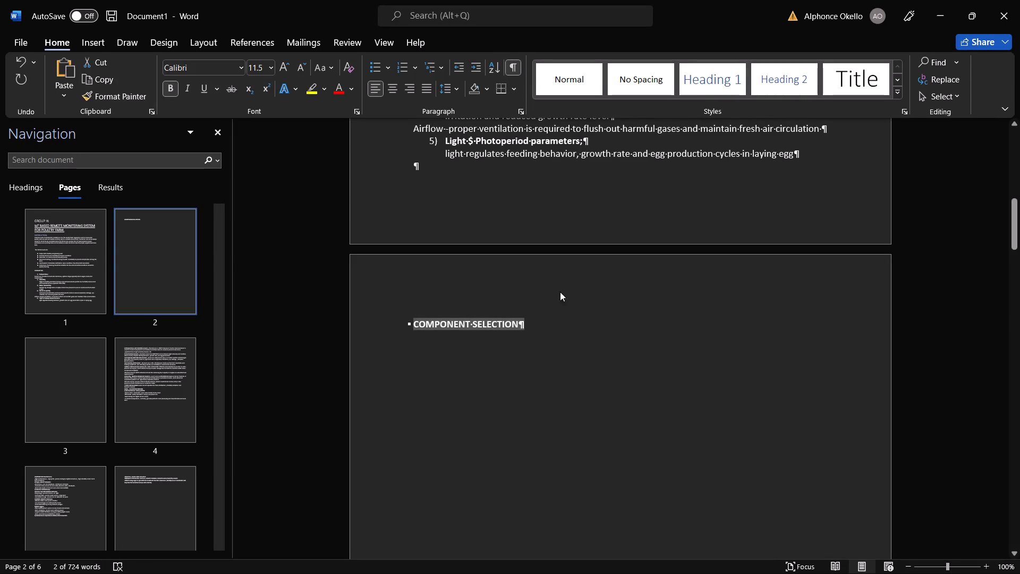
key("BackSpace")
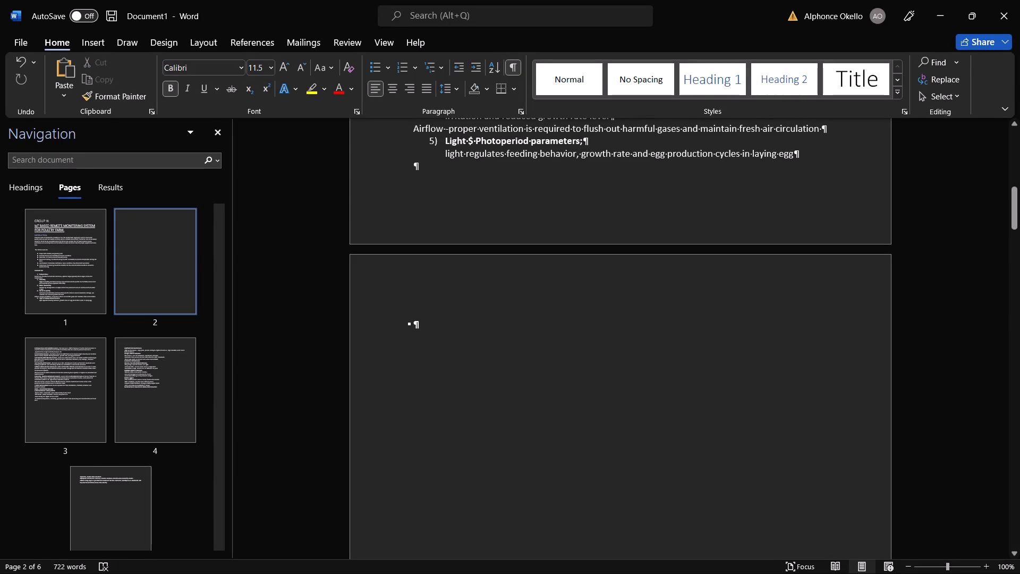
Delete the empty paragraph left on page 2 before the sensors list.
left_click_drag(473, 335, 404, 298)
left_click_drag(406, 334, 457, 331)
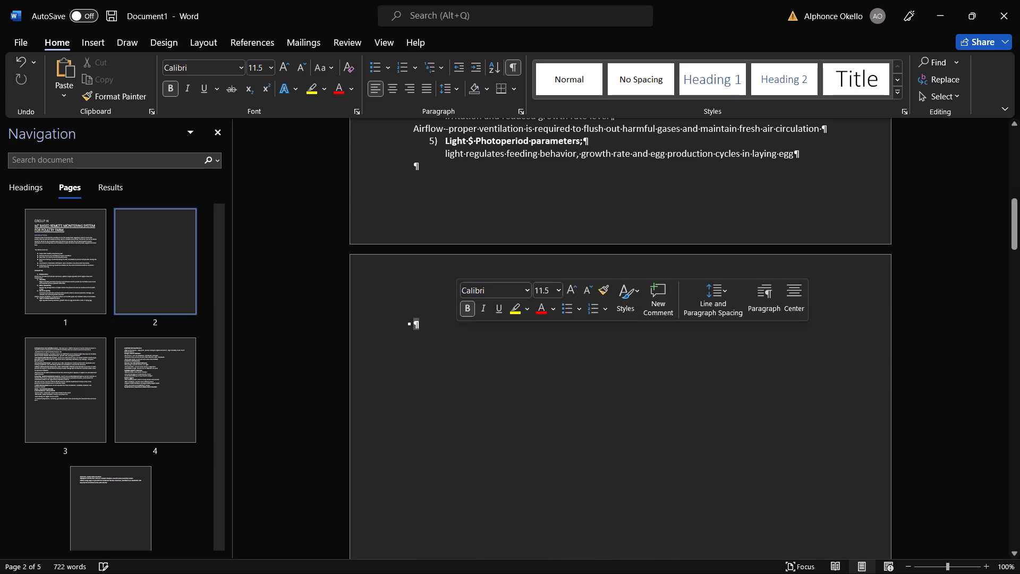
key("BackSpace")
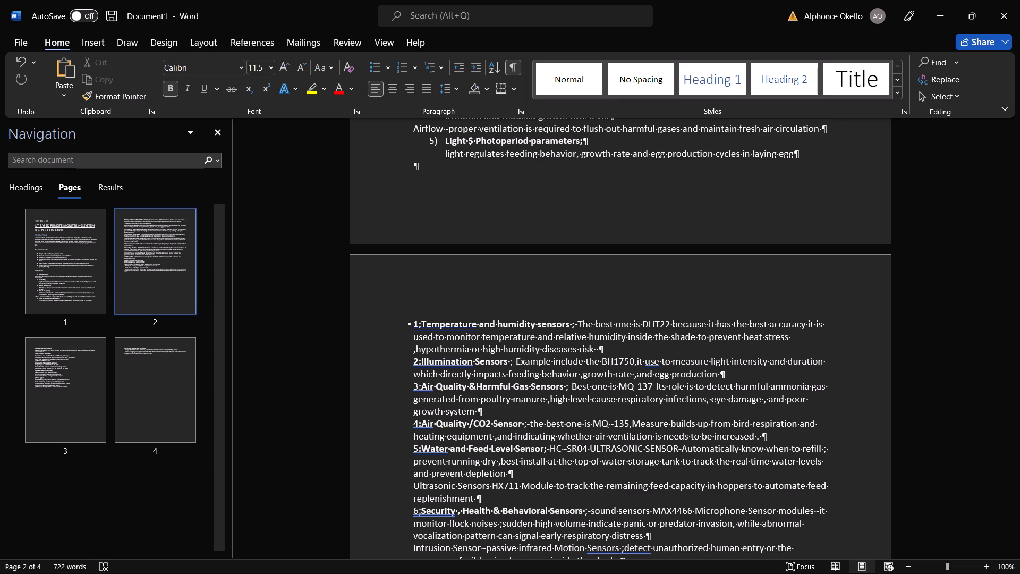
Select the entire report text, from the GROUP H title on page 1 to the end of page 4.
scroll(405, 305, "up", 2)
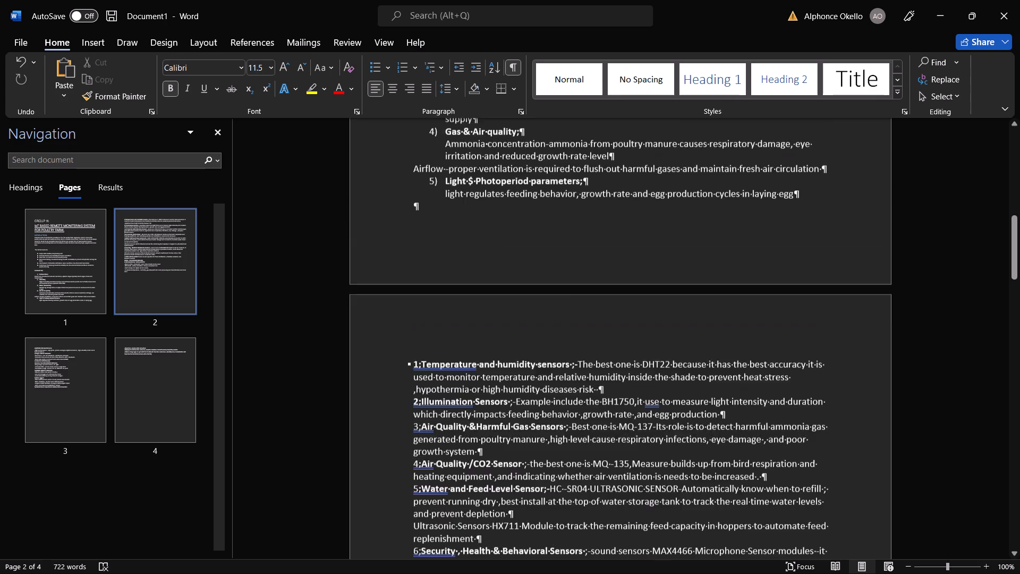
scroll(405, 305, "up", 6)
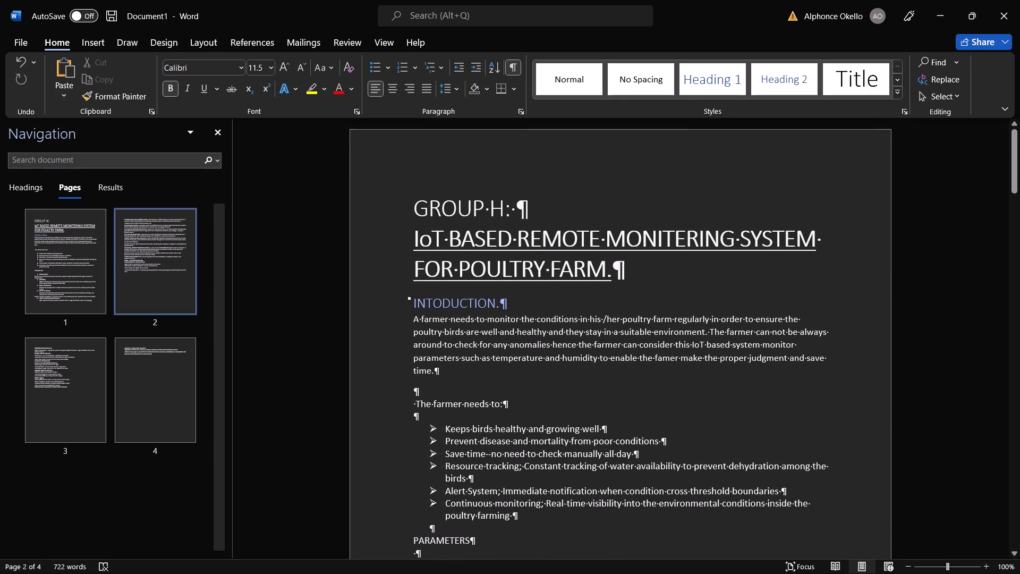
left_click_drag(378, 202, 849, 544)
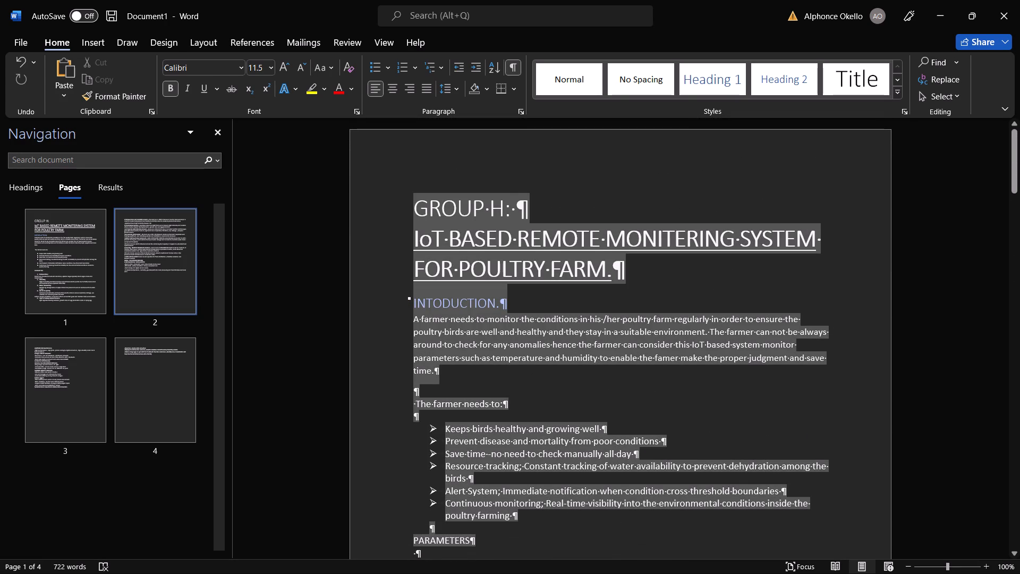
left_click_drag(849, 544, 898, 570)
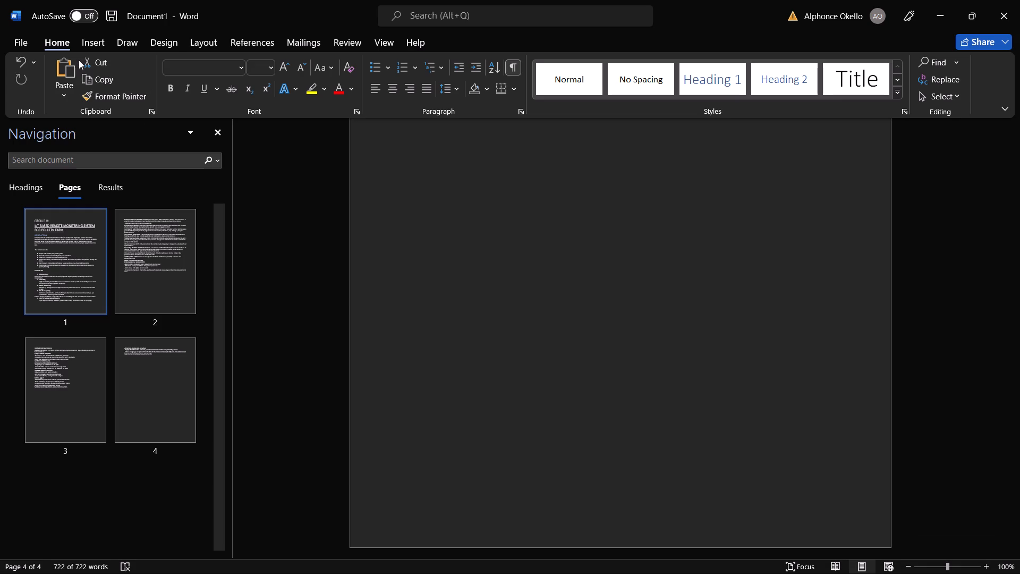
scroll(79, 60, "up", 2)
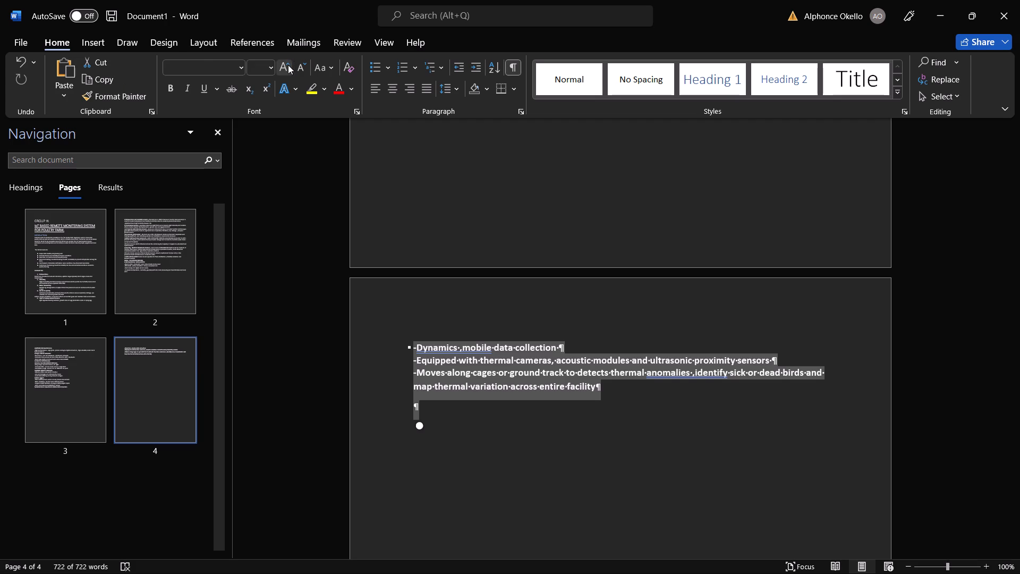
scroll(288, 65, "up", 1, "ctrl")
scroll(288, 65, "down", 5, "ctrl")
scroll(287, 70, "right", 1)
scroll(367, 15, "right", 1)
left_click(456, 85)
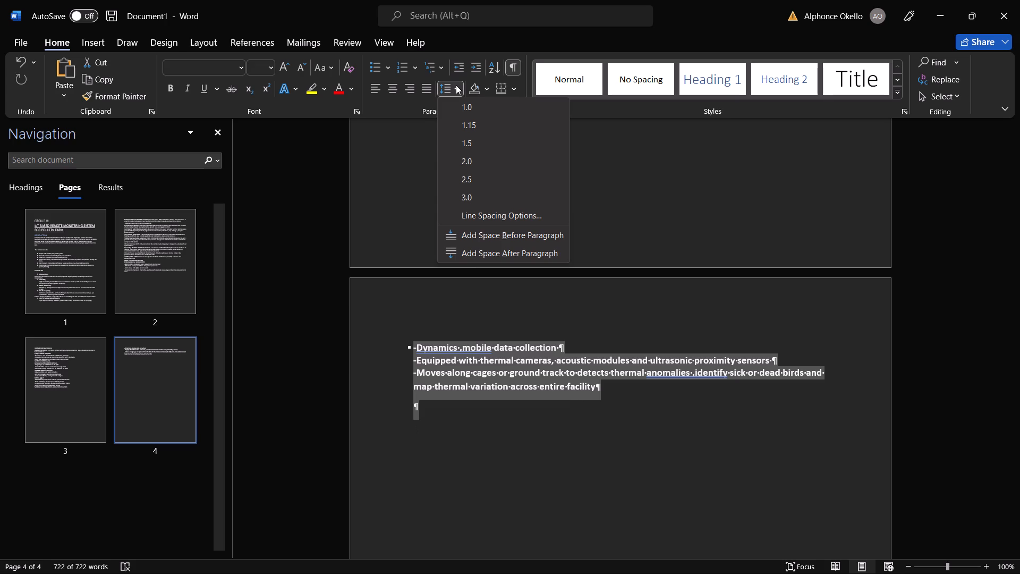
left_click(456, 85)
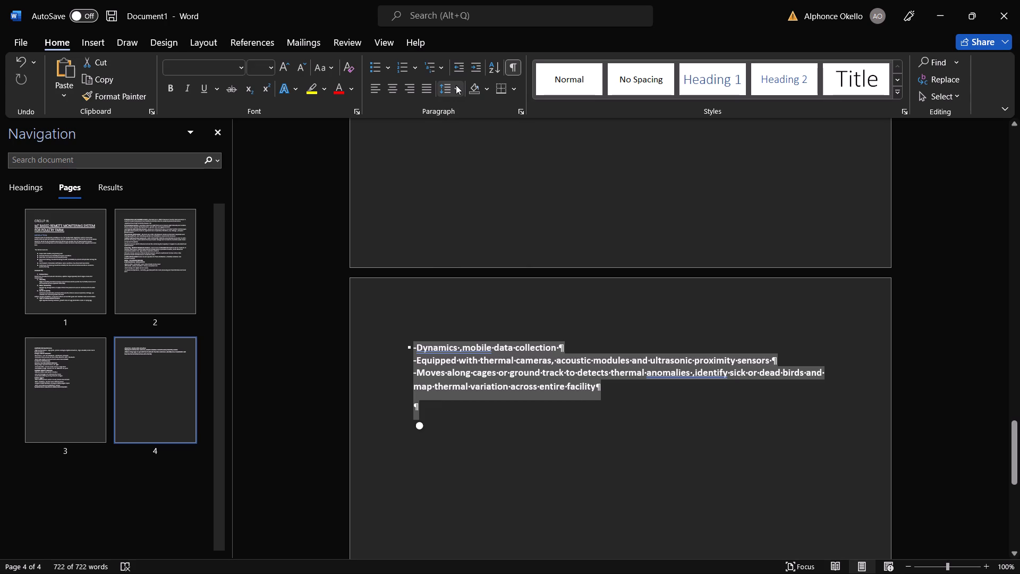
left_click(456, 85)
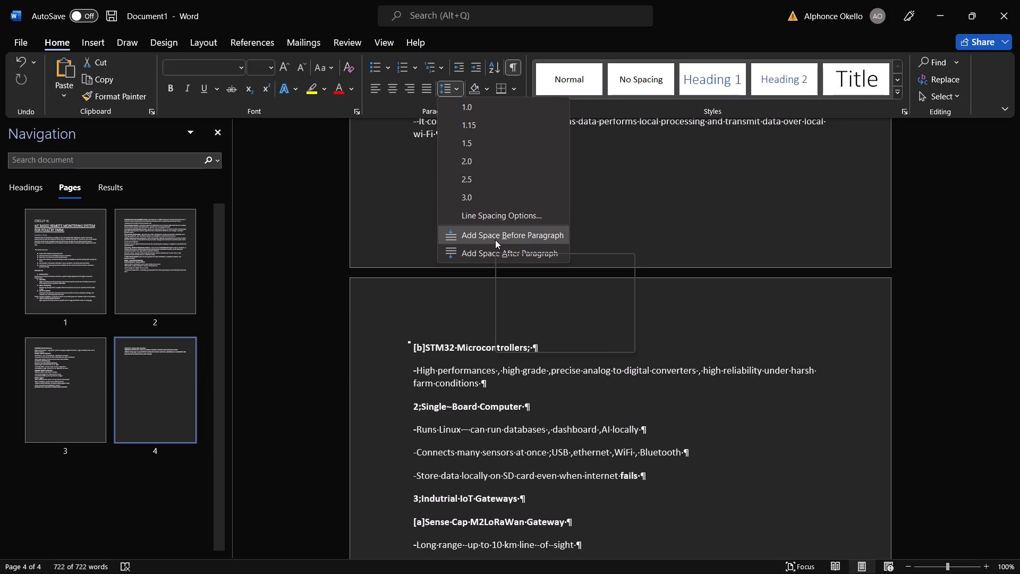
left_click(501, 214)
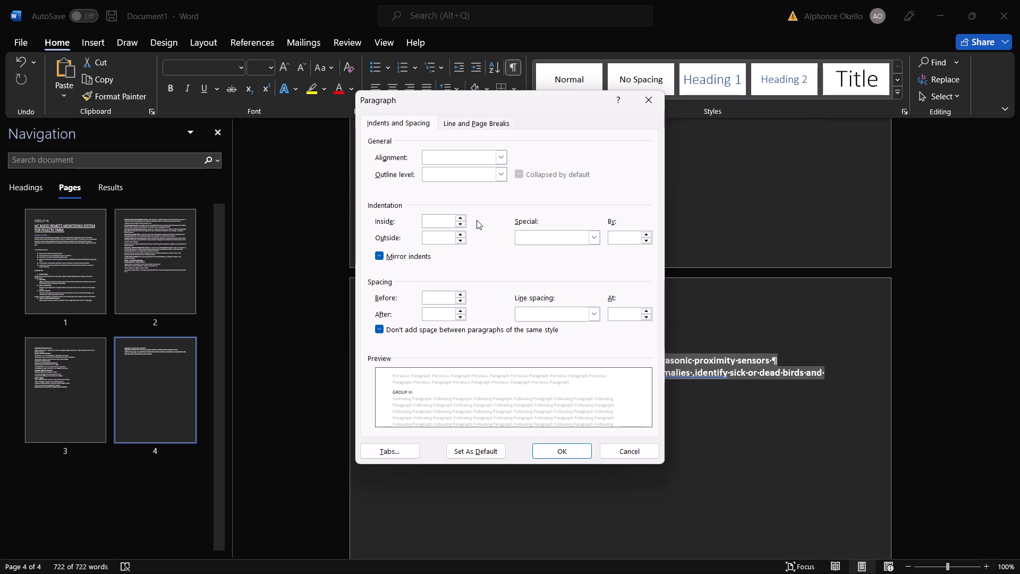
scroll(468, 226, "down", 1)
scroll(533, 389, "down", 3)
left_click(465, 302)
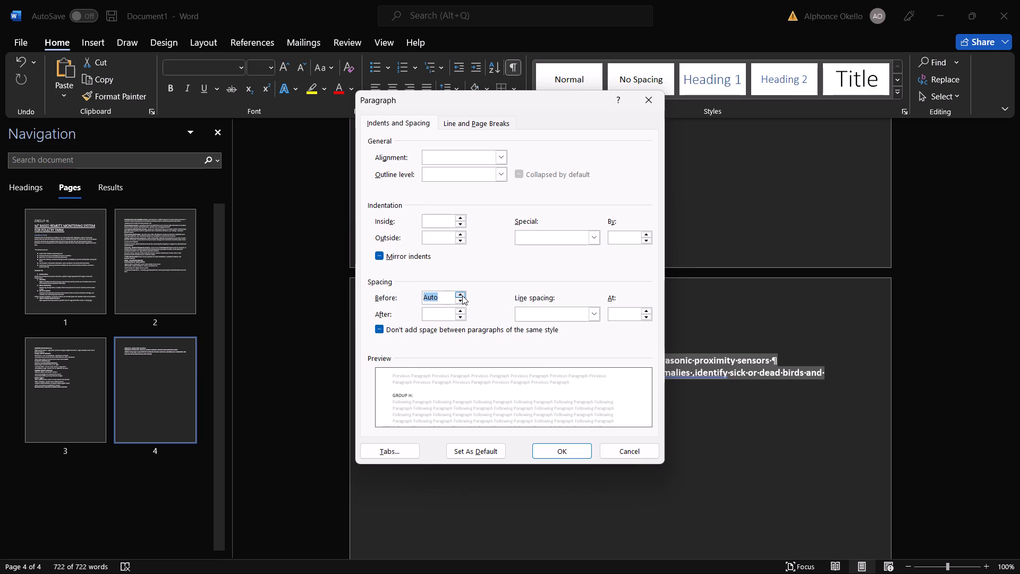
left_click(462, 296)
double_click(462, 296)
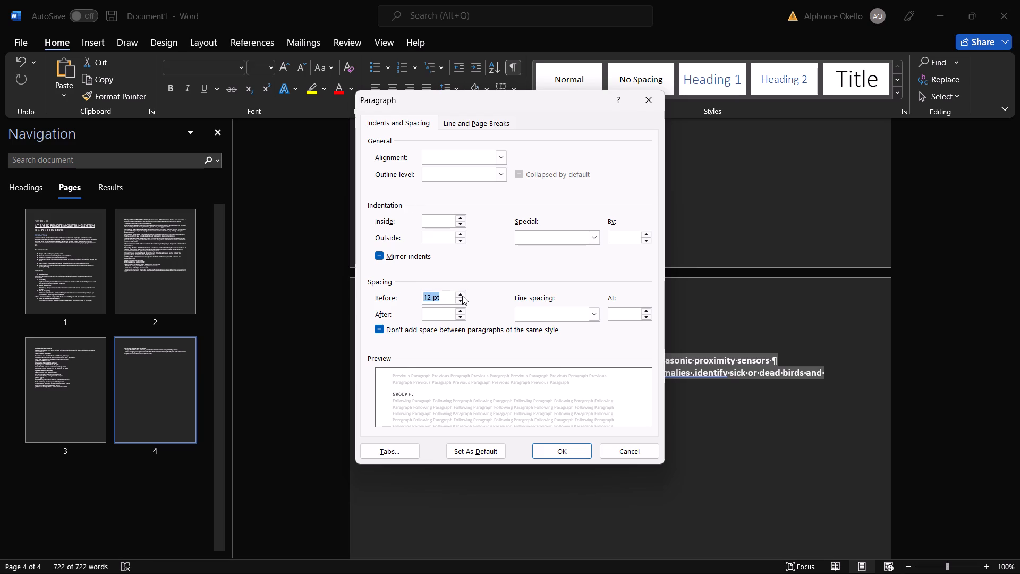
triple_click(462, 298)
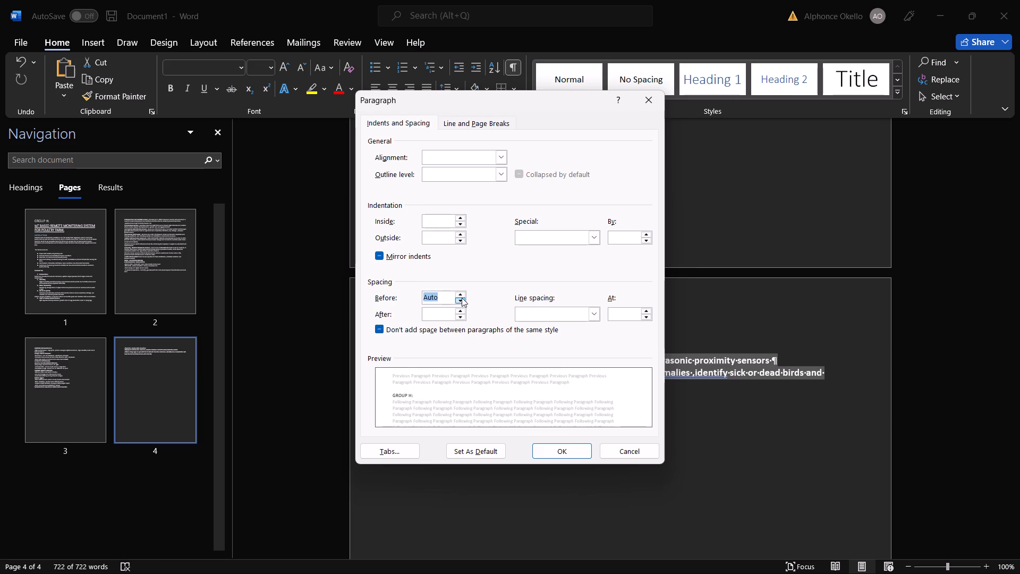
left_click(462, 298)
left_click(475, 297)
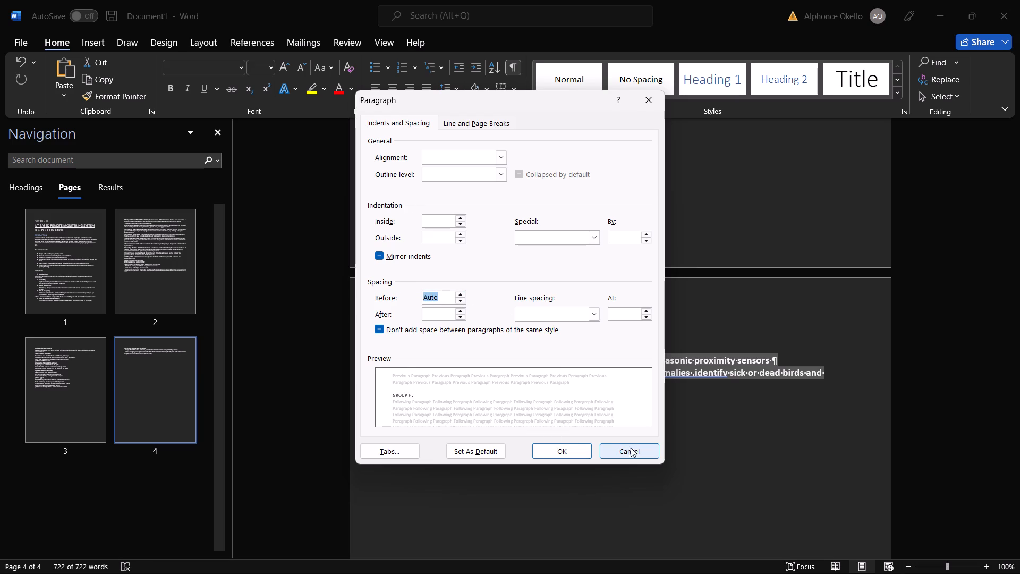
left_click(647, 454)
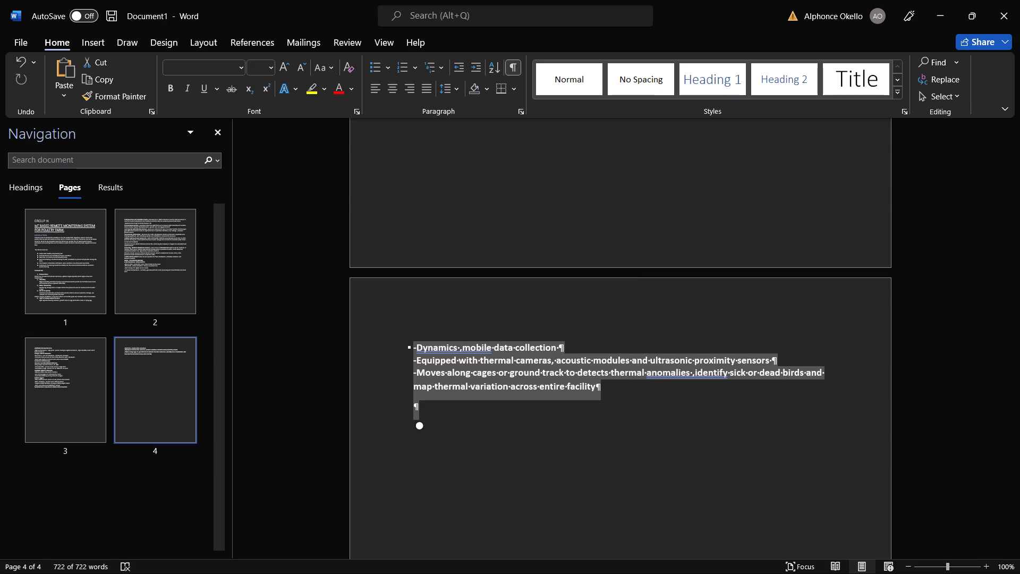
Look over the selected text on page 1, from the title to the PARAMETERS list.
scroll(542, 290, "up", 11)
scroll(542, 290, "down", 1)
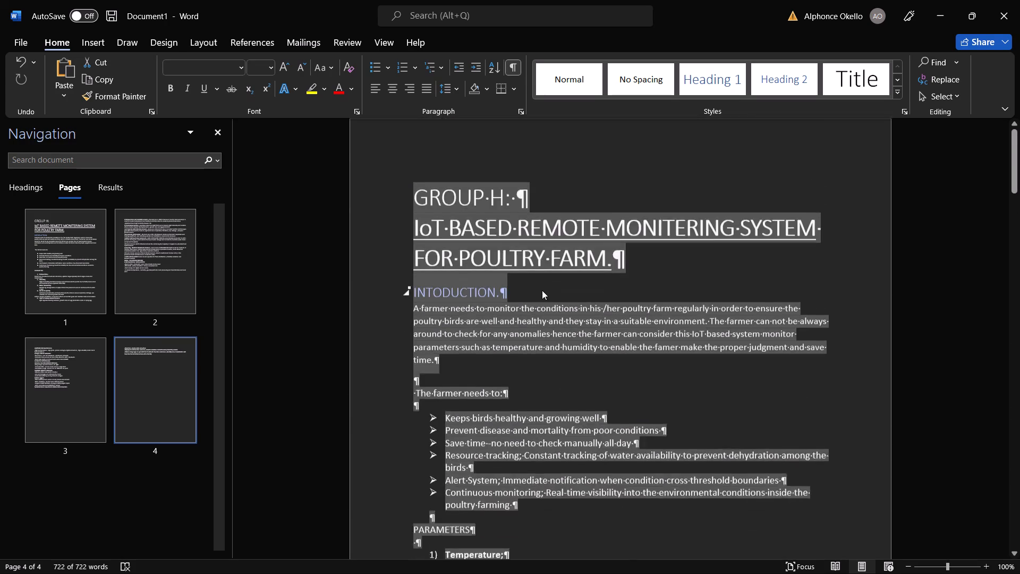
scroll(542, 290, "down", 3)
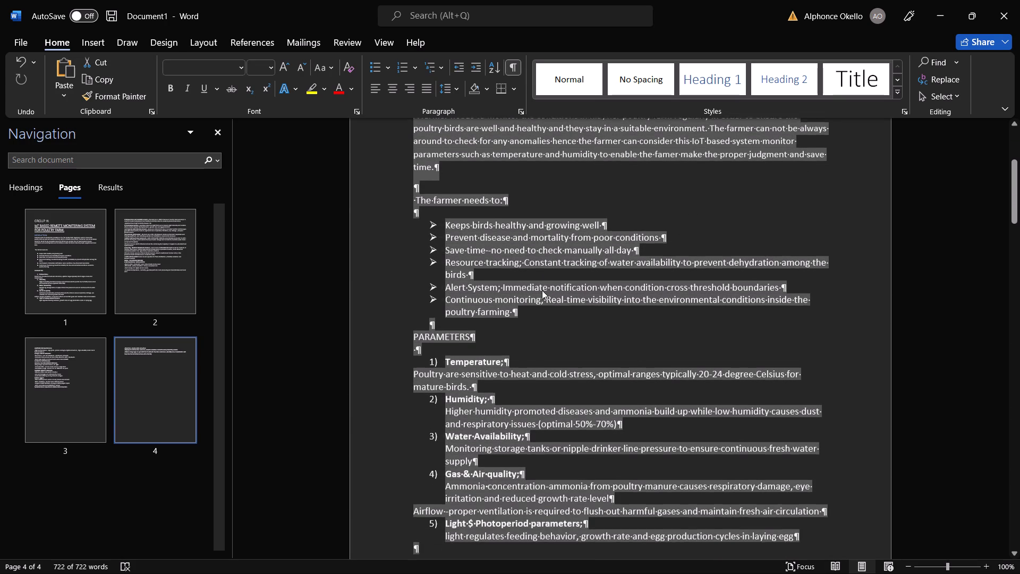
scroll(542, 290, "down", 2)
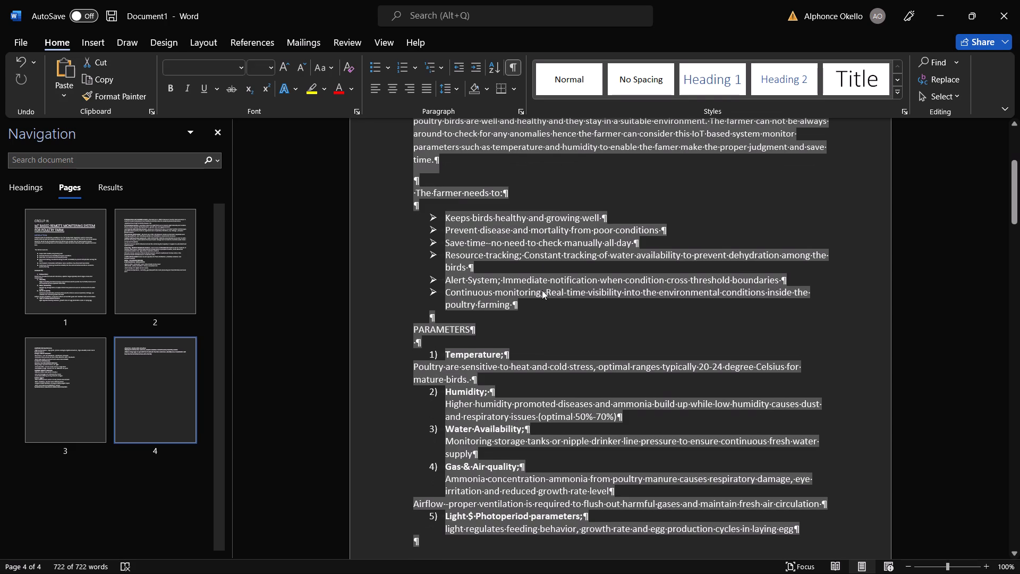
scroll(542, 290, "down", 3)
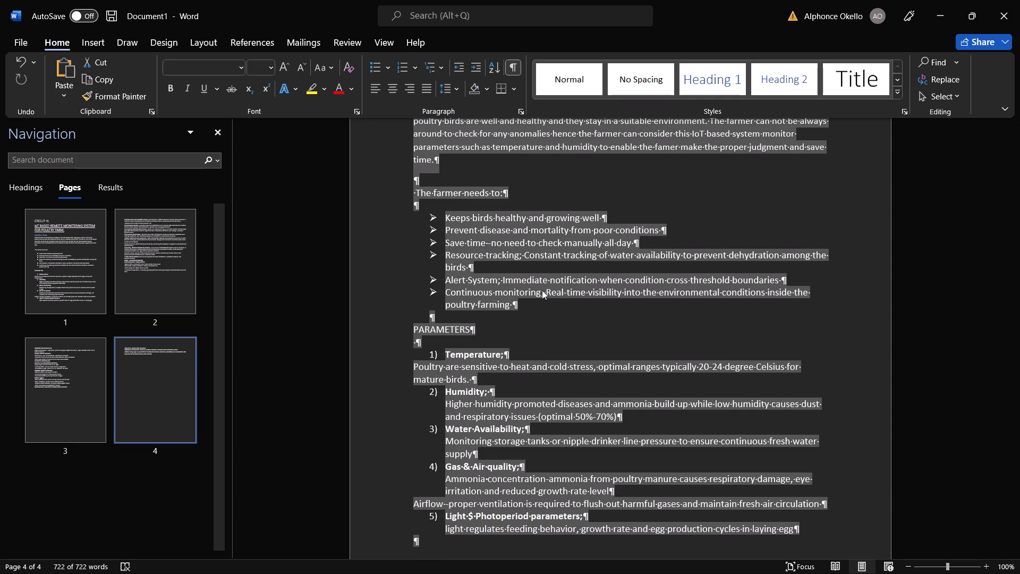
scroll(542, 290, "down", 1)
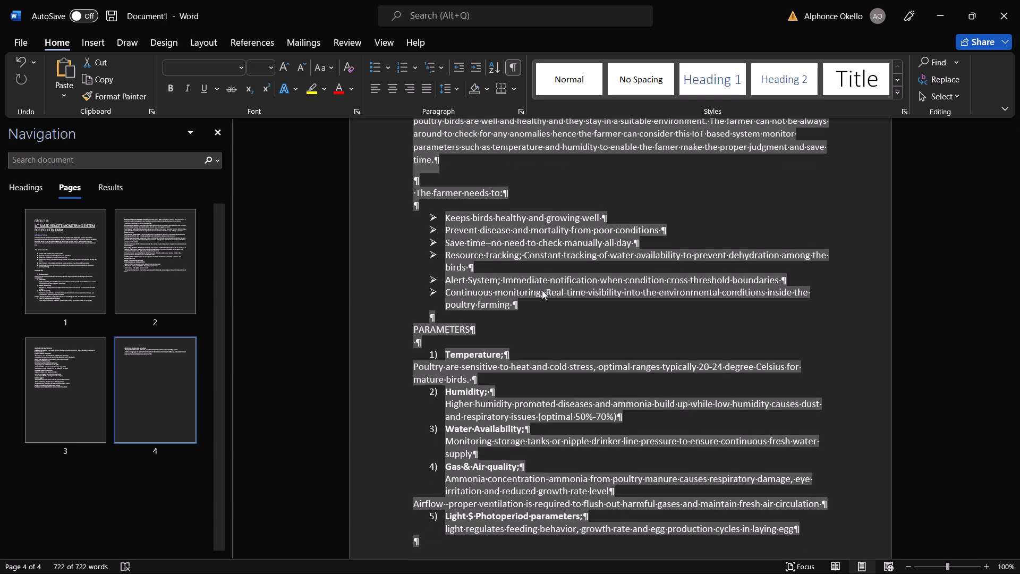
In the paragraph settings for the whole selected report, turn off Page break before.
right_click(542, 290)
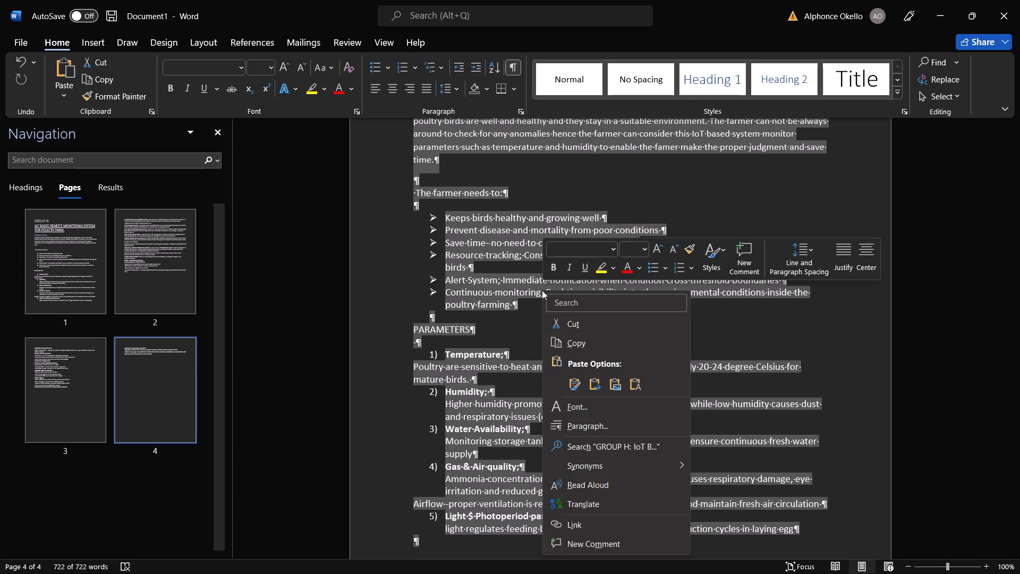
left_click(837, 412)
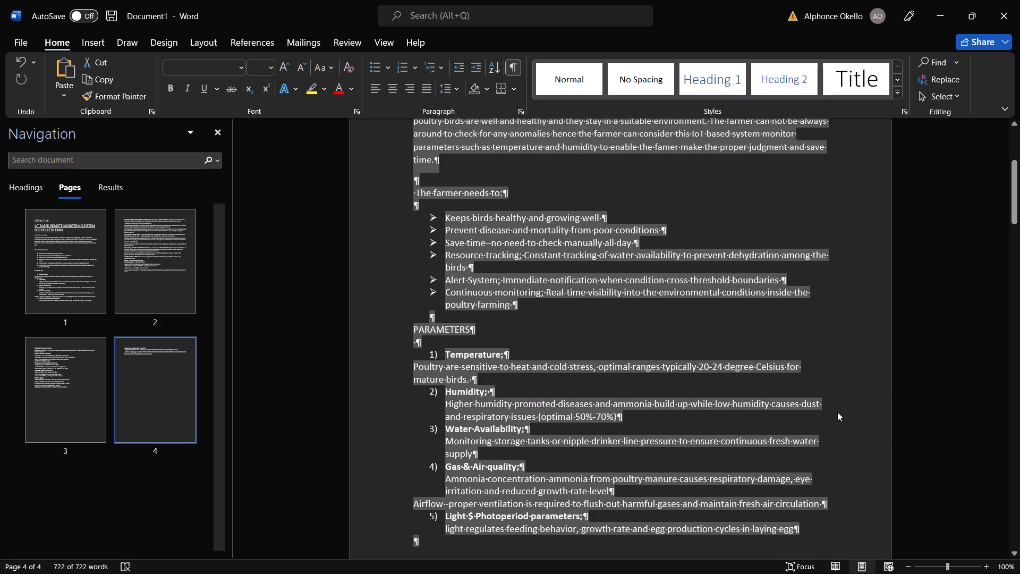
scroll(746, 425, "down", 4)
scroll(746, 425, "up", 1)
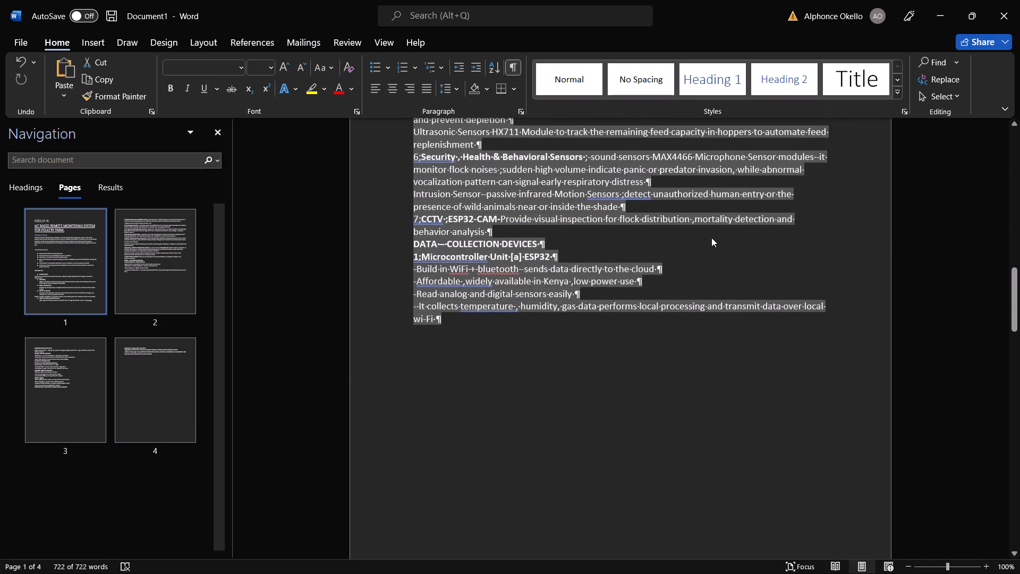
right_click(682, 187)
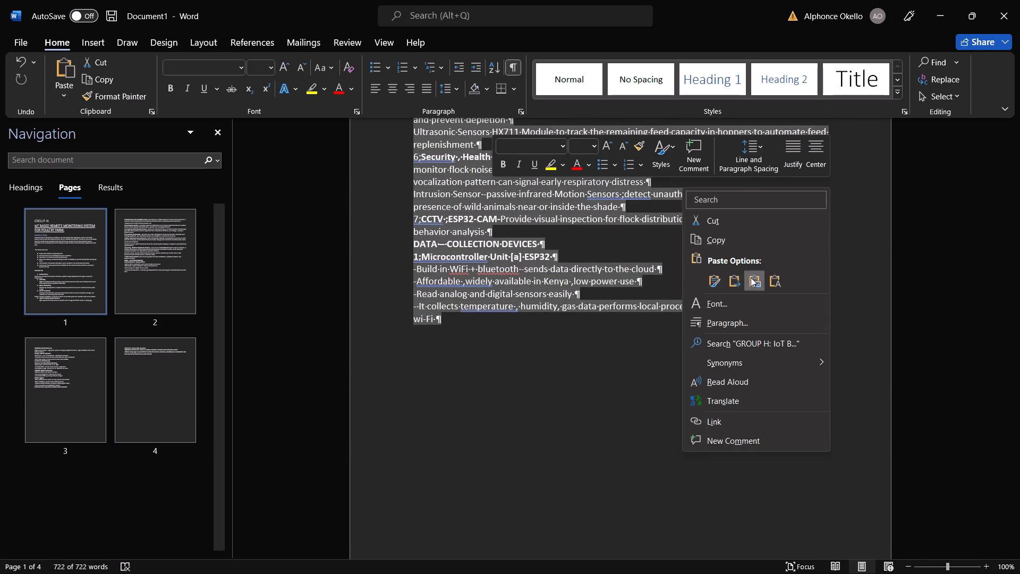
left_click(748, 163)
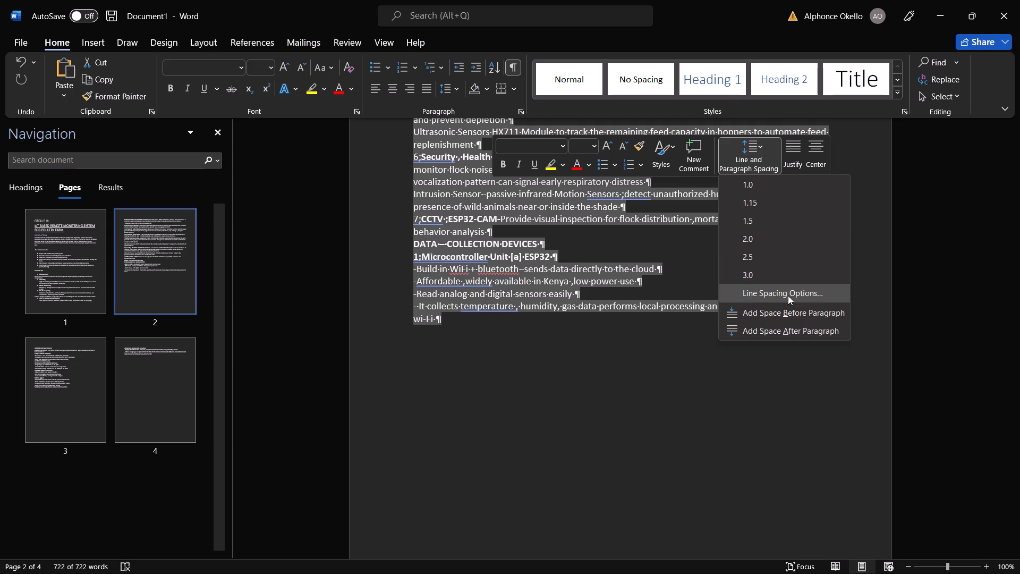
left_click(788, 296)
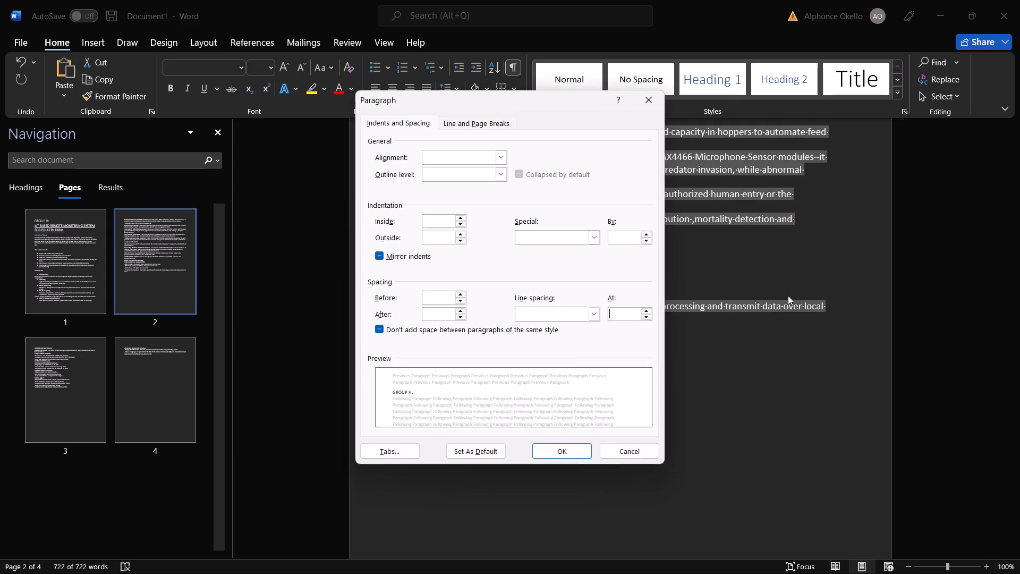
left_click(493, 120)
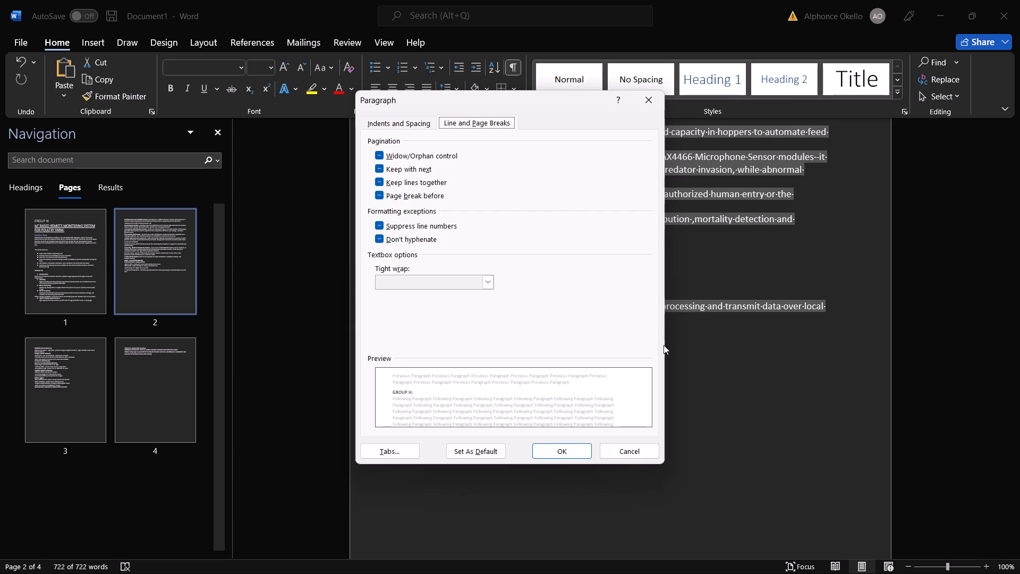
left_click(384, 196)
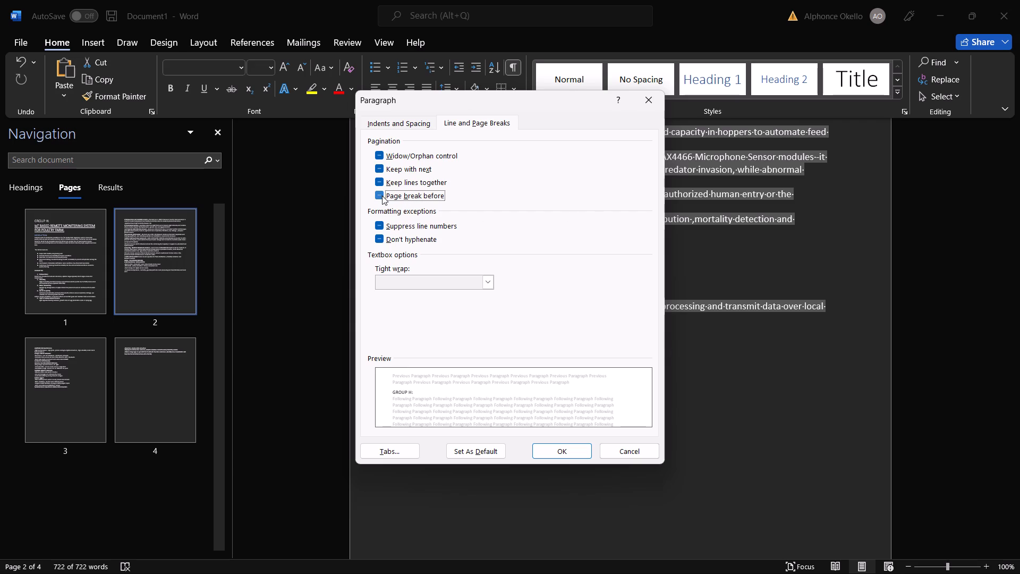
left_click(382, 196)
Turn off Keep lines together and Keep with next for the selected report text and apply the paragraph settings.
left_click(398, 122)
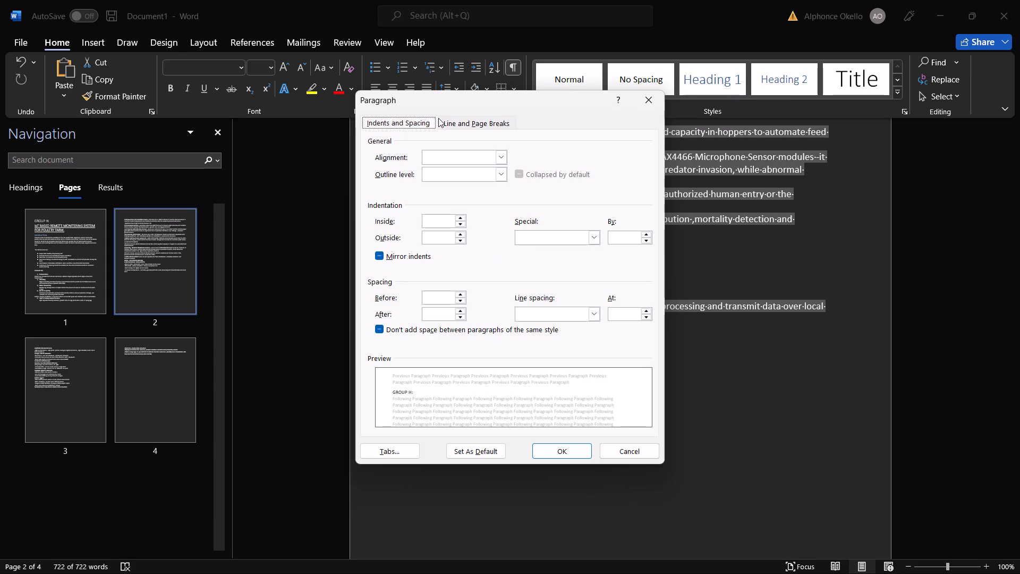
left_click(454, 122)
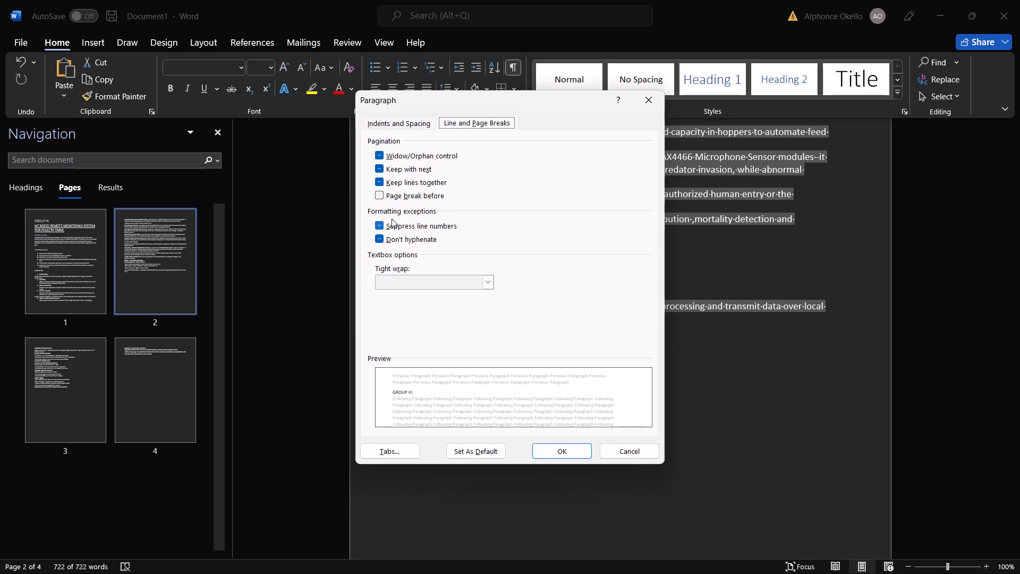
left_click(381, 185)
left_click(381, 185)
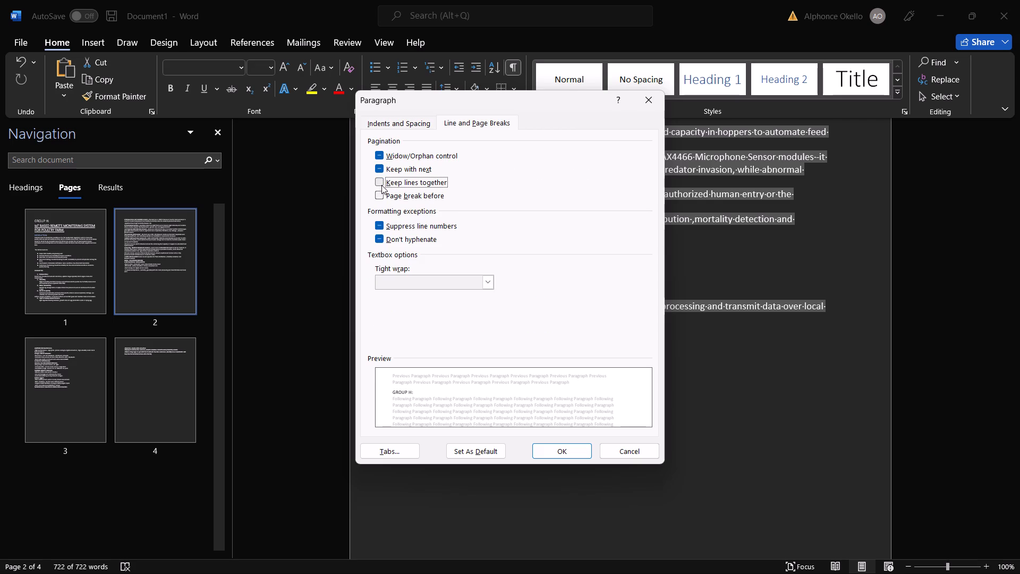
left_click(378, 183)
left_click(384, 179)
left_click(384, 179)
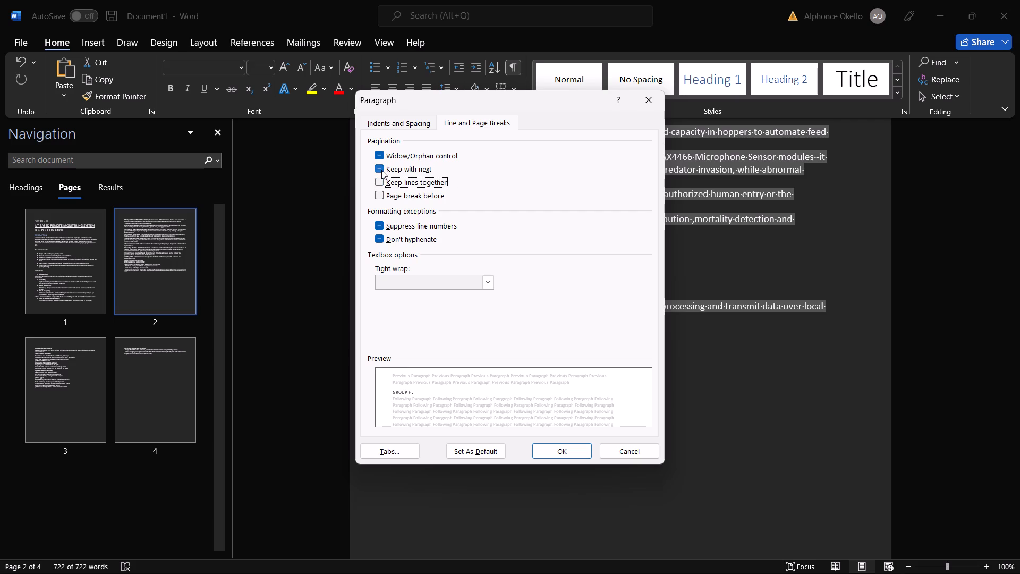
left_click(381, 170)
left_click(381, 170)
left_click(565, 450)
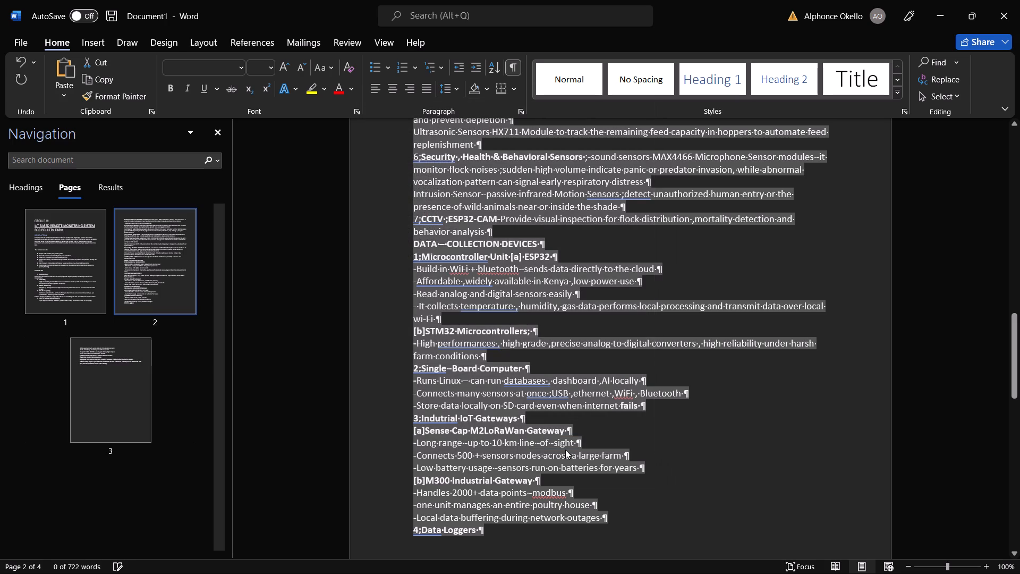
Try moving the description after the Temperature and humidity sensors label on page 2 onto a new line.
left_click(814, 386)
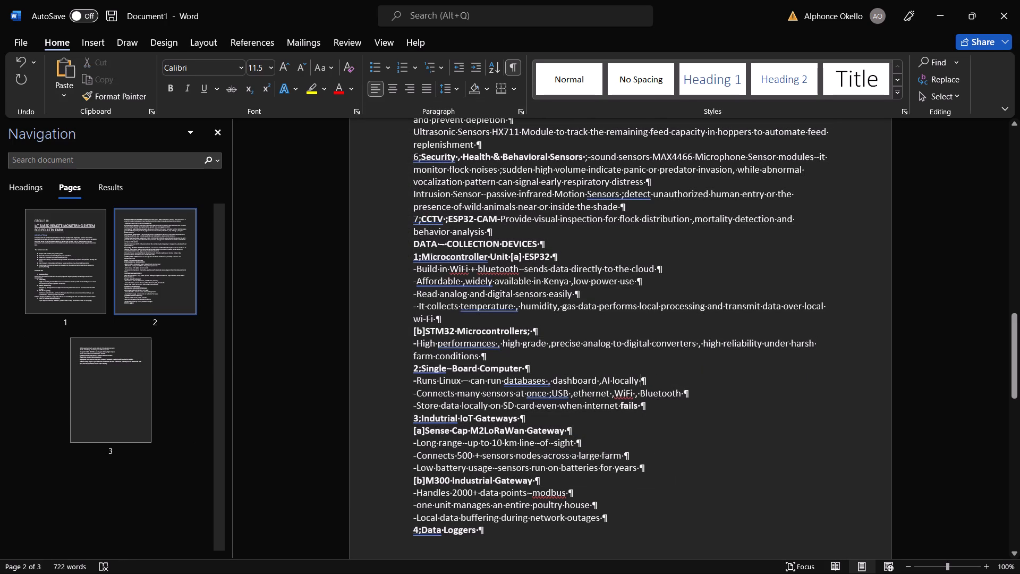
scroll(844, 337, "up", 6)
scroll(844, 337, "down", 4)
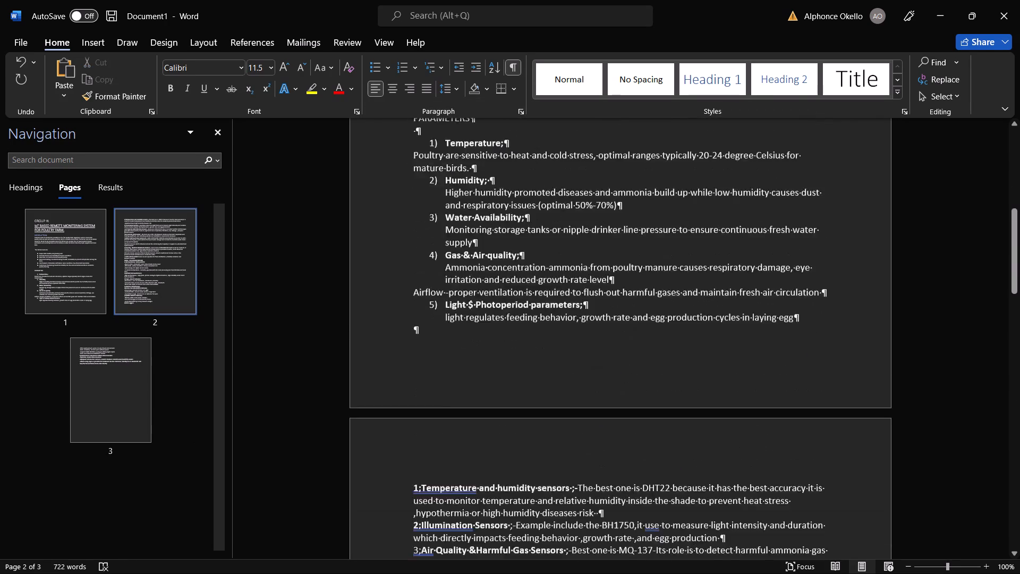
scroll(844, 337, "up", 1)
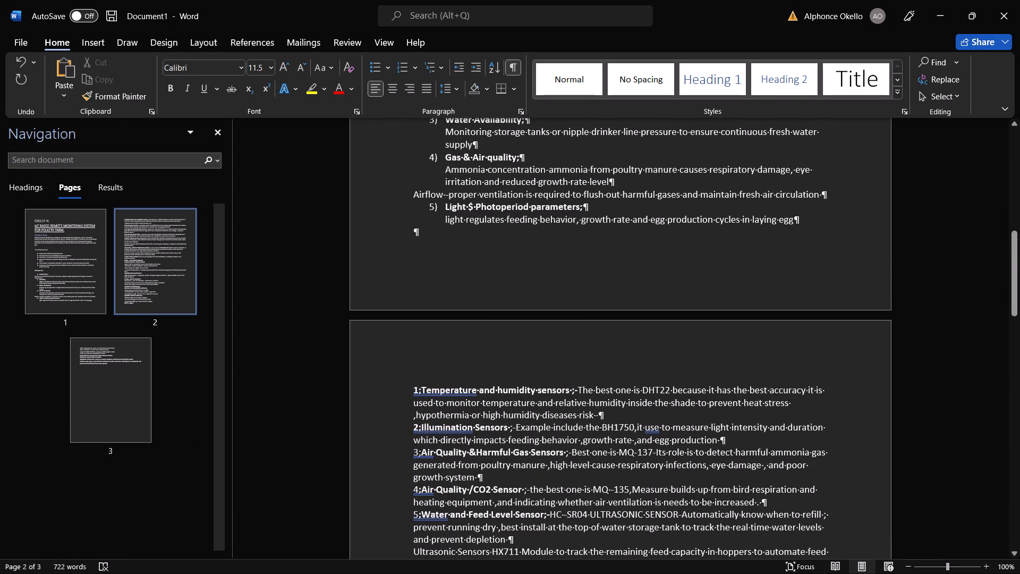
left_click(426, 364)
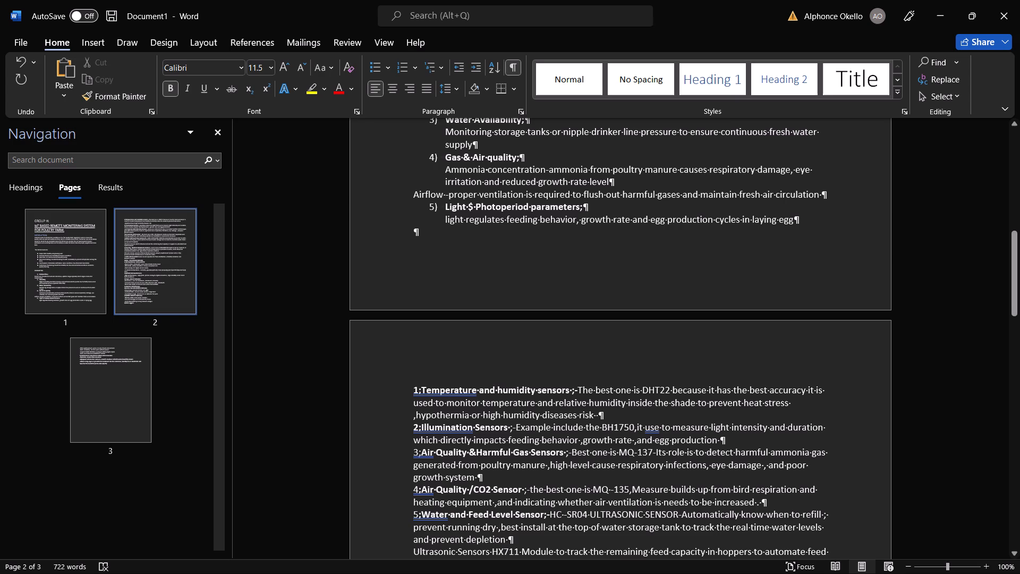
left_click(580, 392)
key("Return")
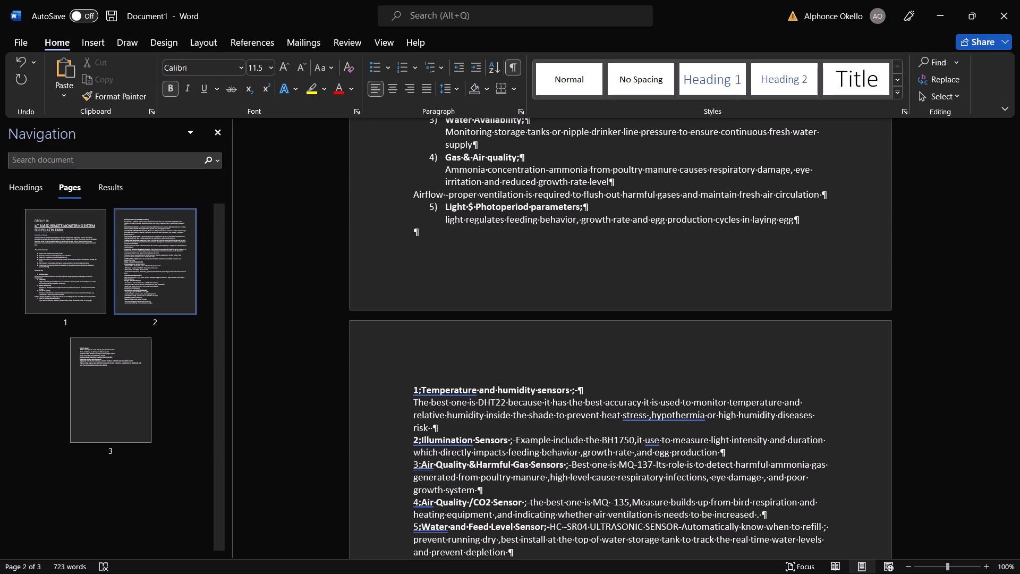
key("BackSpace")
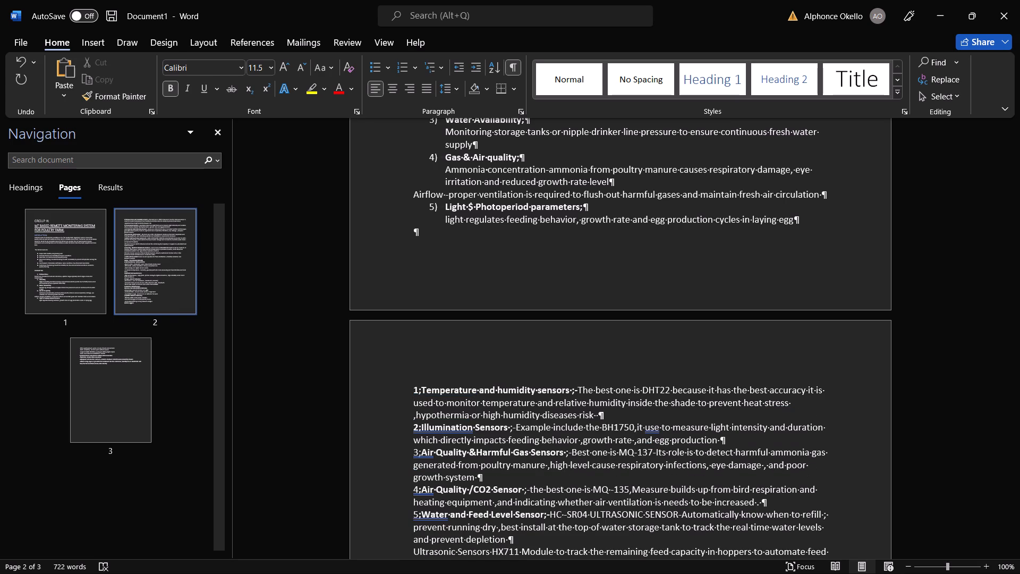
Insert two empty lines above the Temperature and humidity sensors entry on page 2 and hide the formatting marks.
left_click(458, 357)
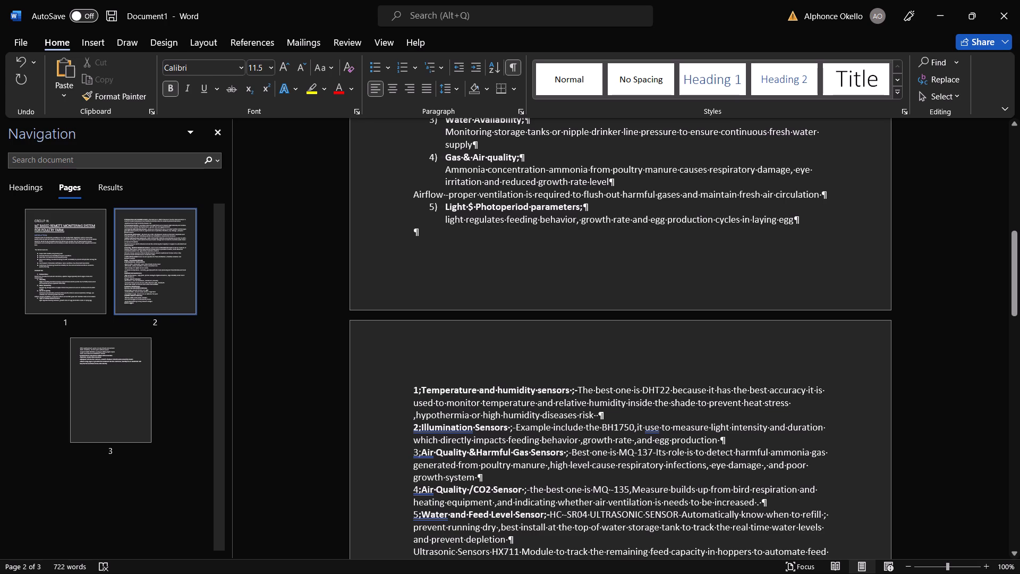
left_click(409, 389)
key("Return")
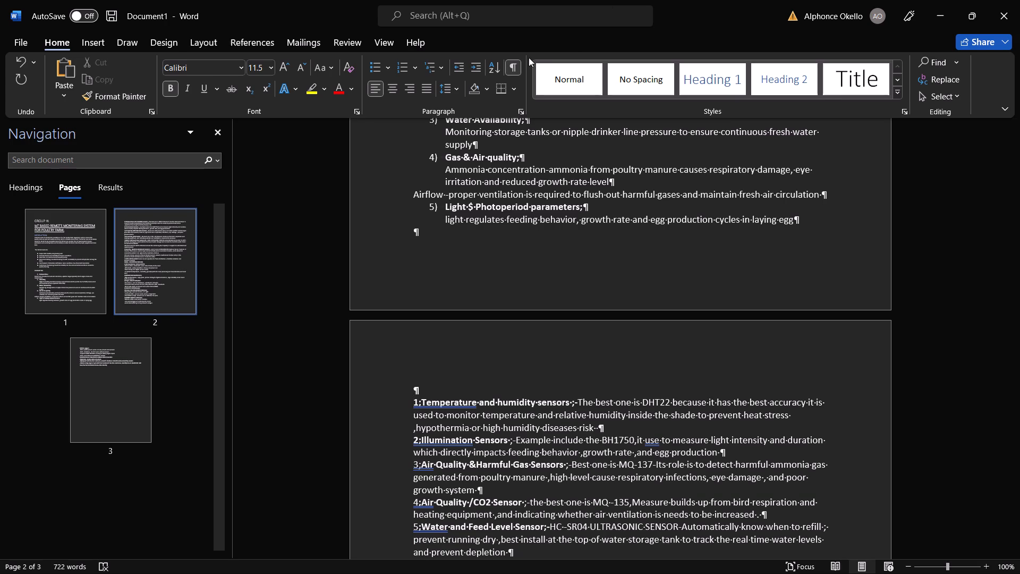
left_click(516, 70)
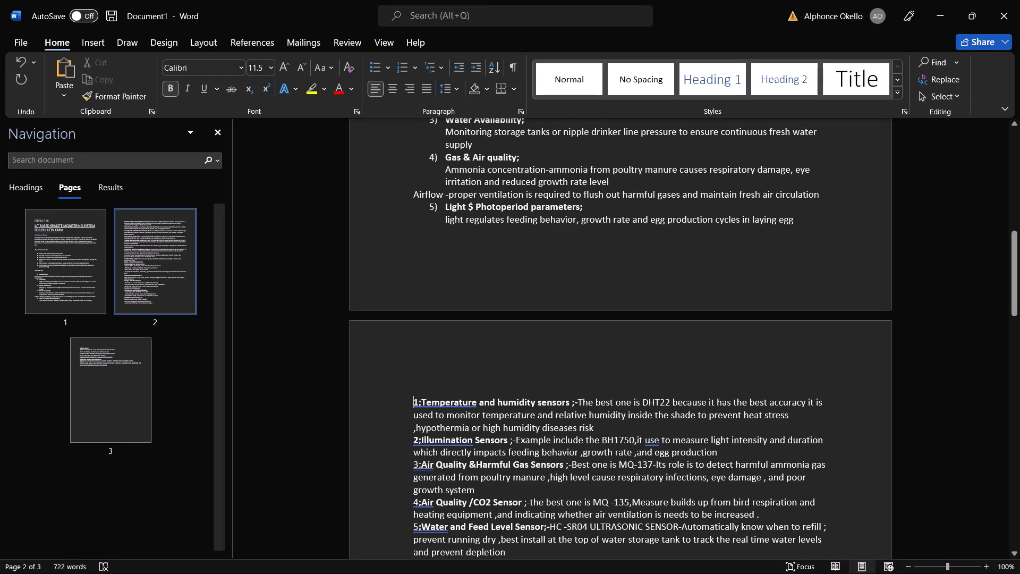
key("Return")
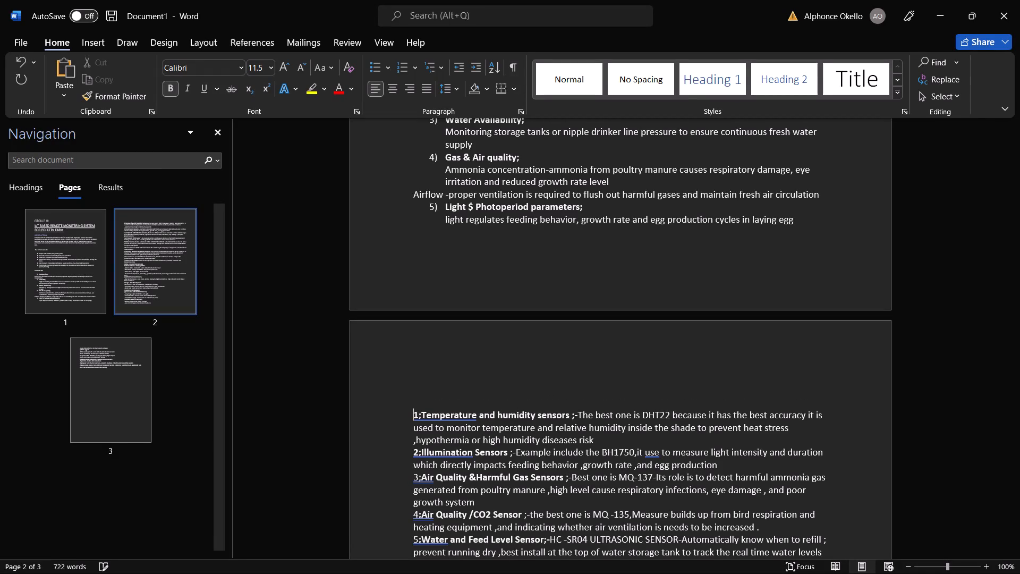
Enter the heading COMPONENT SELECTION on the first empty line at the start of page 2.
left_click(438, 359)
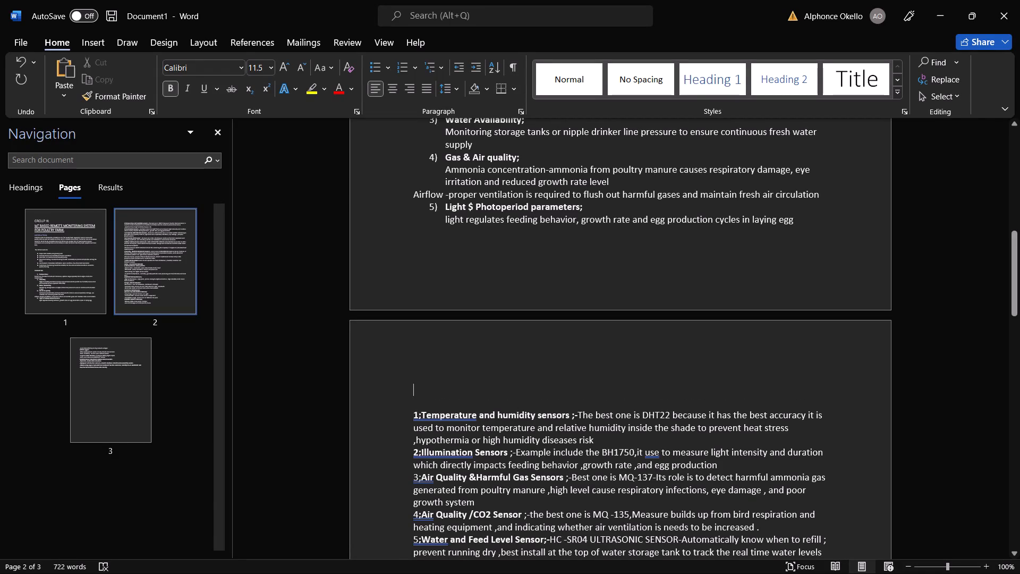
key("Up")
key("Down")
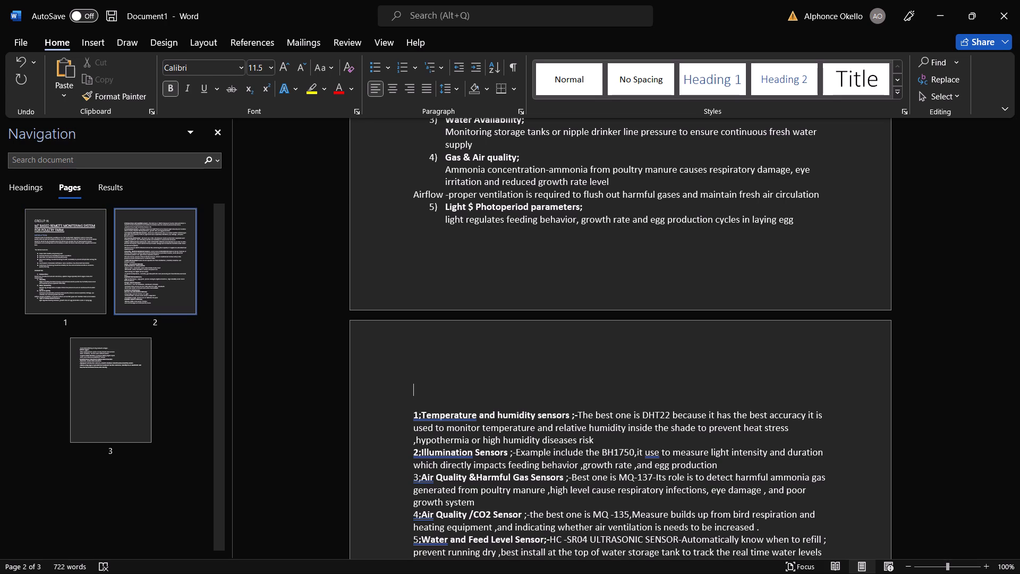
type("CO")
type("MPONENT SELECTION")
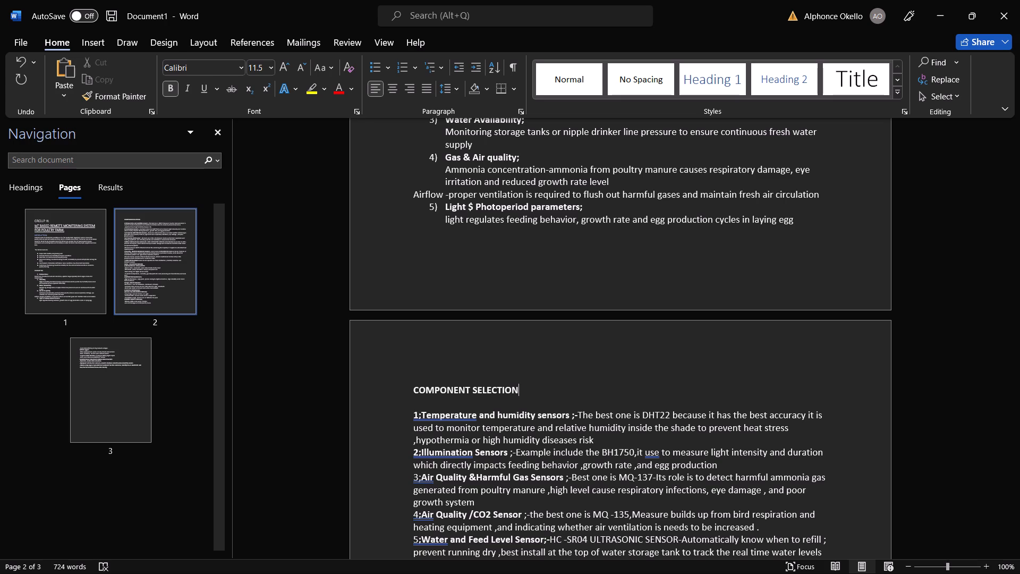
left_click(473, 406)
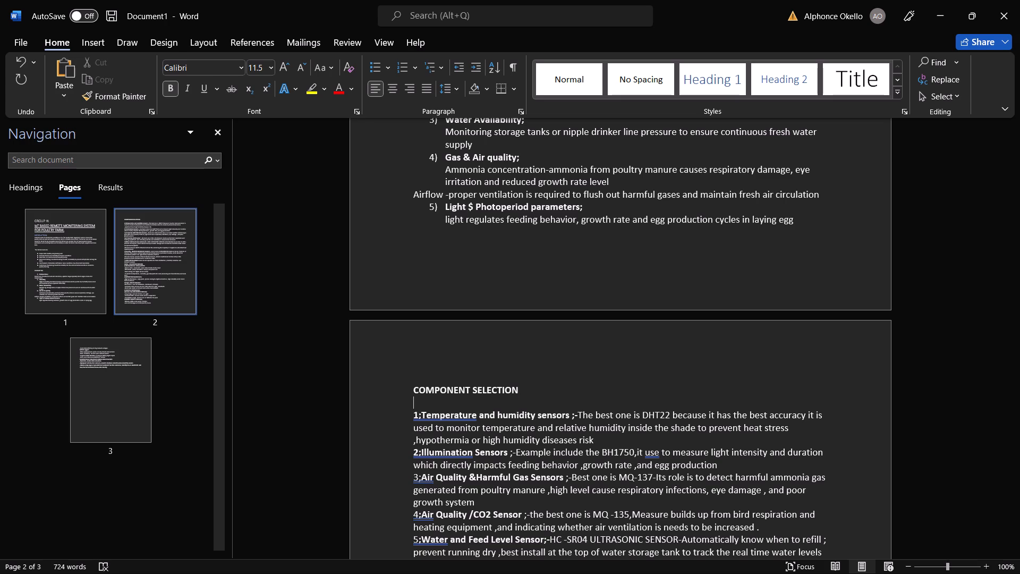
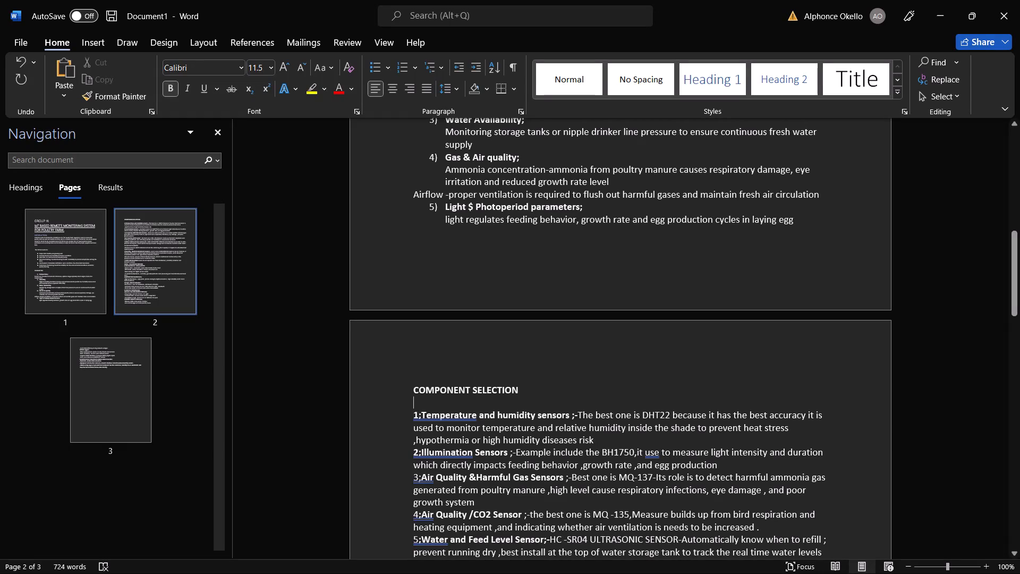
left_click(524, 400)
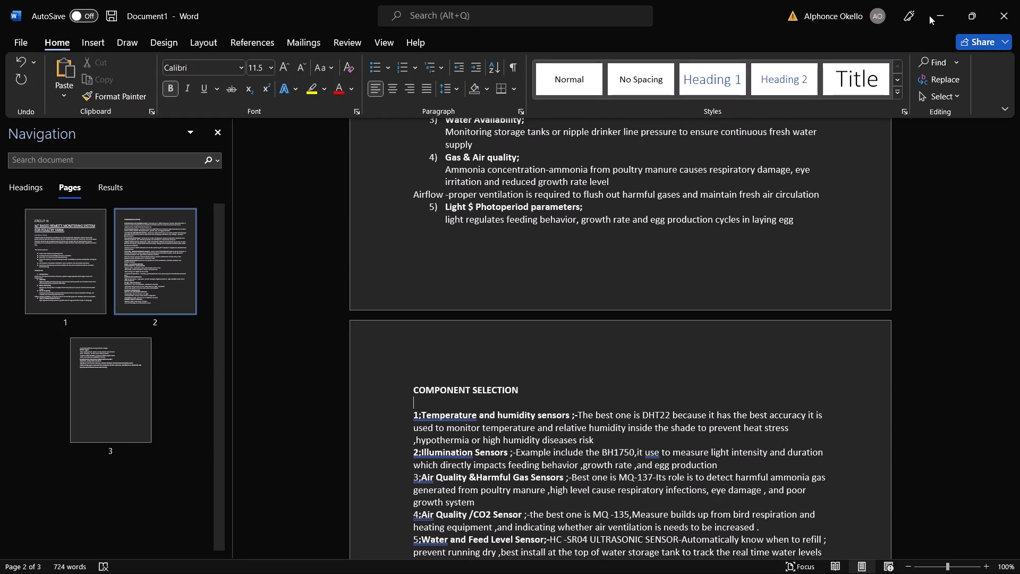
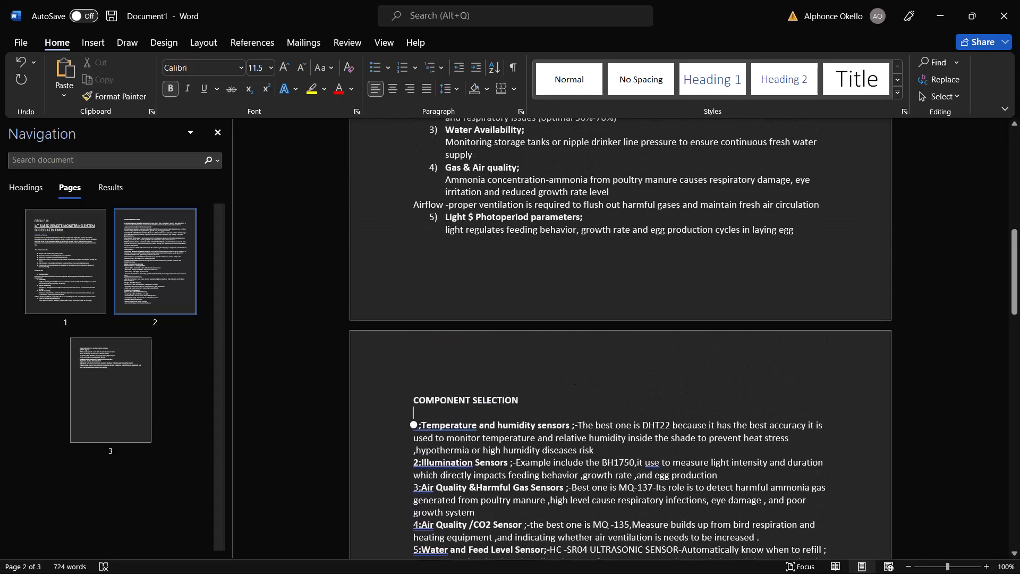
Add the subheading SENSORS on a new line directly under the COMPONENT SELECTION heading.
left_click(534, 398)
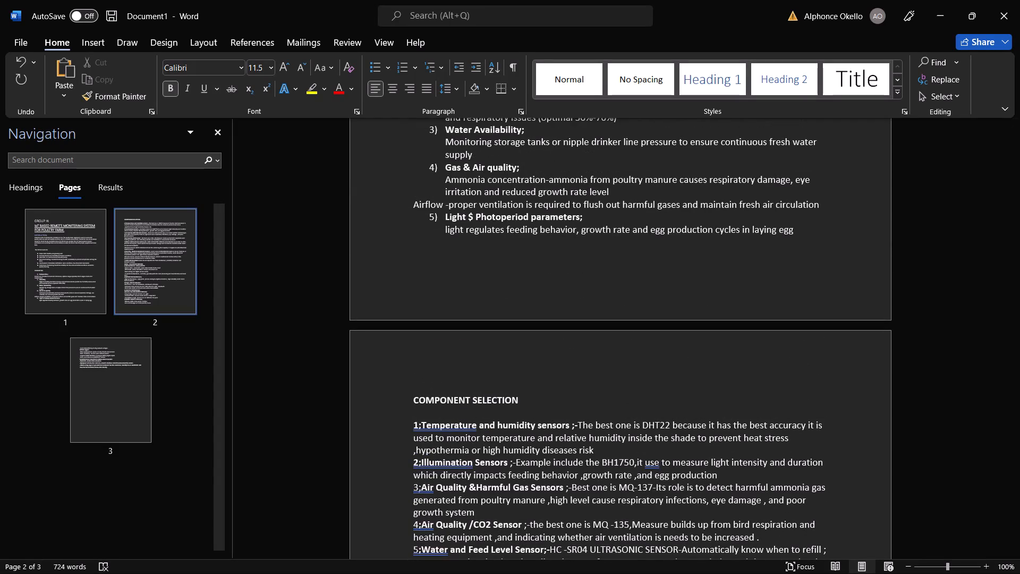
key("space")
key("BackSpace")
key("Return")
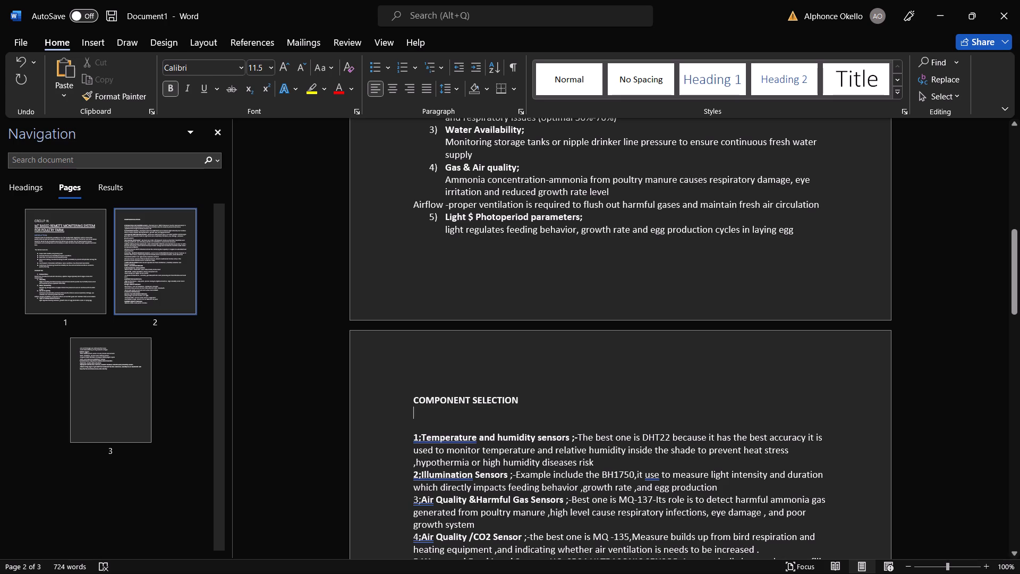
scroll(630, 254, "up", 5)
scroll(630, 254, "down", 2)
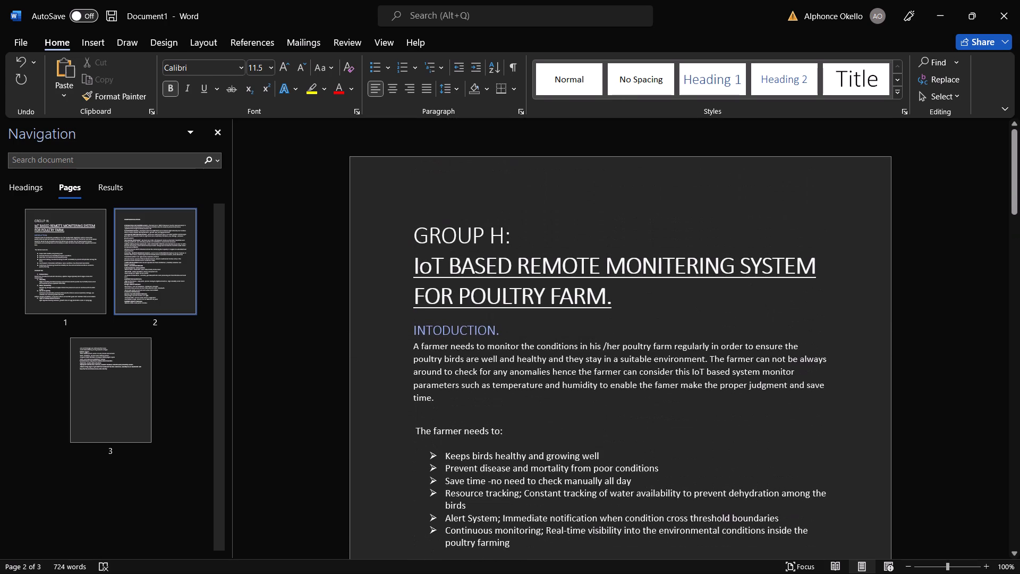
scroll(630, 254, "down", 1)
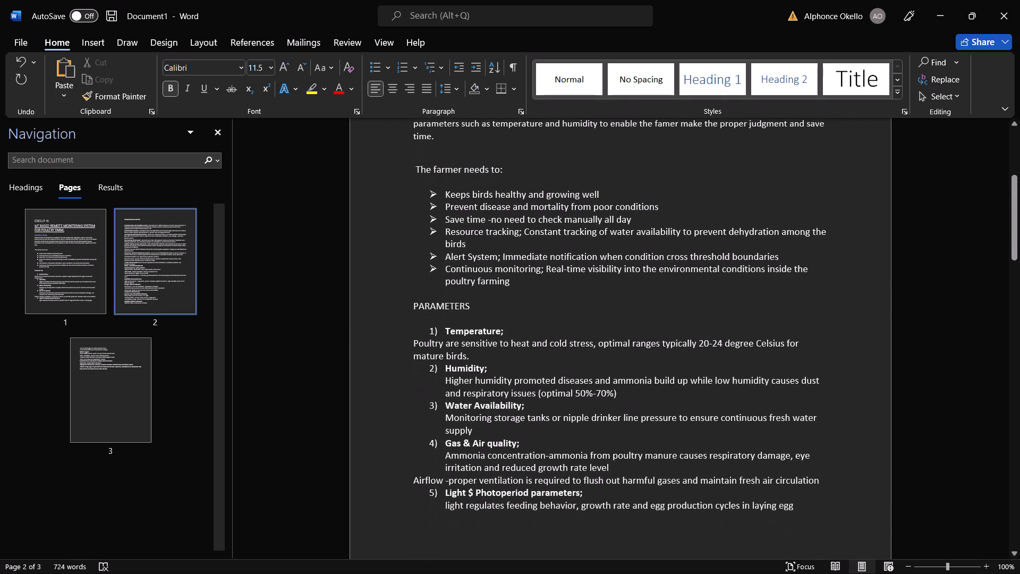
scroll(630, 254, "down", 2)
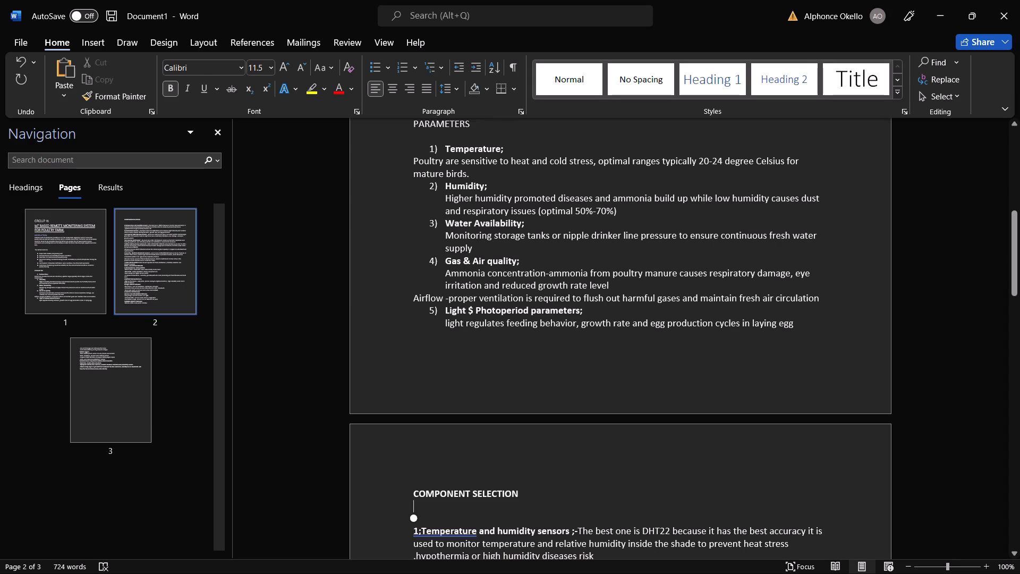
type("SENSORS")
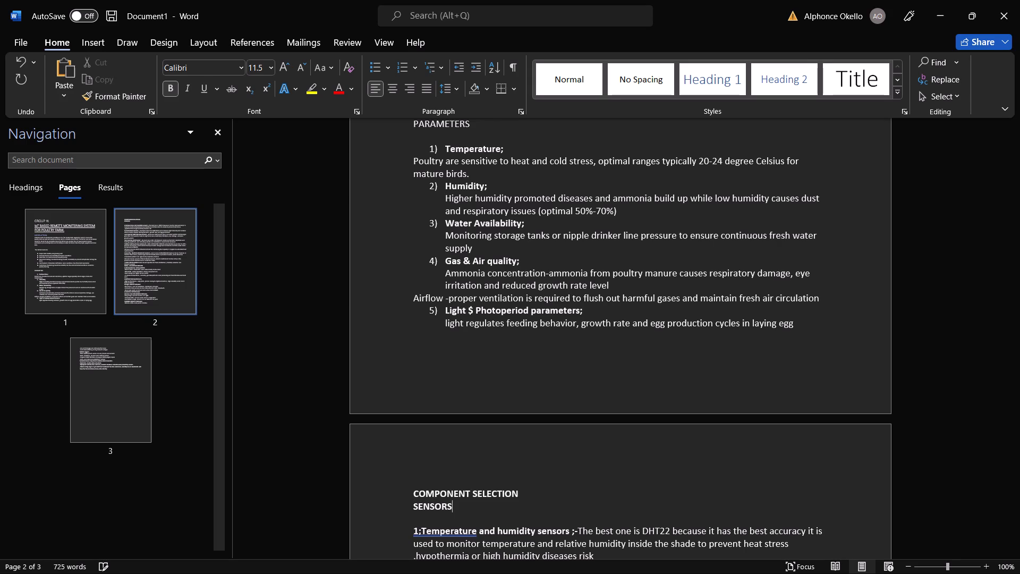
Move the descriptions of sensor items 1 to 4, from Temperature and humidity to Air Quality /CO2, onto their own lines below their titles.
scroll(427, 509, "down", 2)
scroll(483, 476, "down", 2)
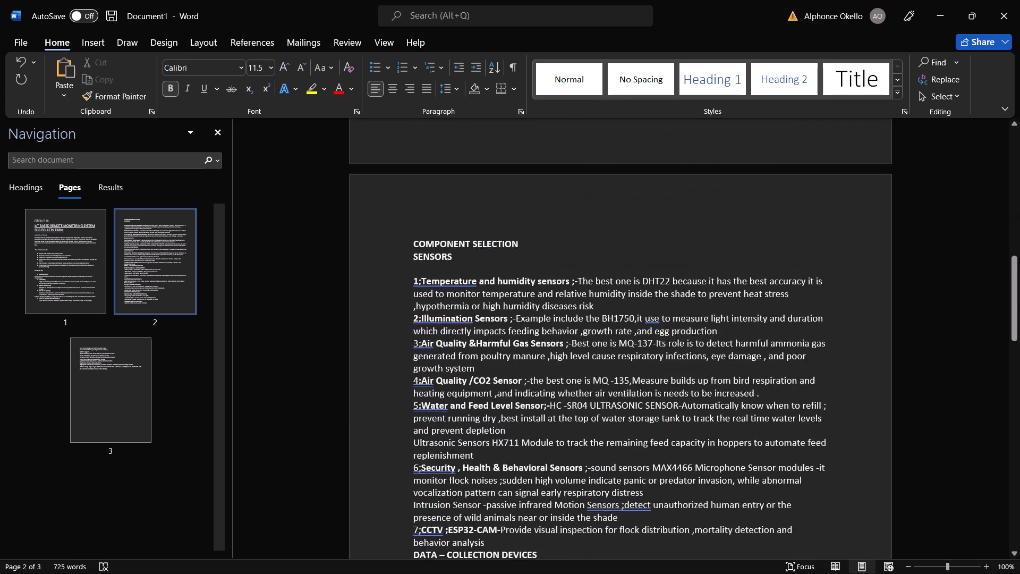
scroll(483, 476, "up", 1)
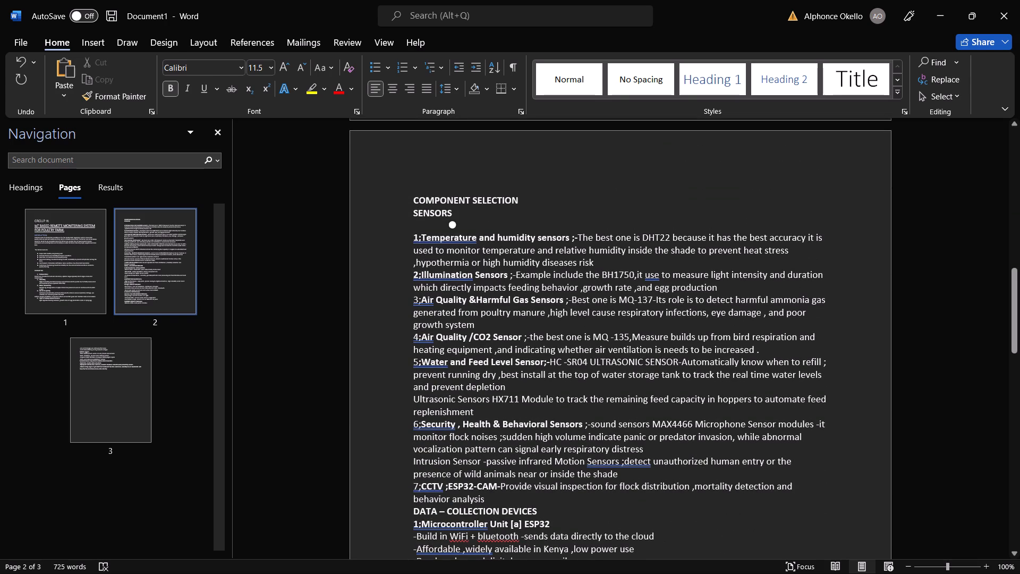
left_click(576, 237)
key("Return")
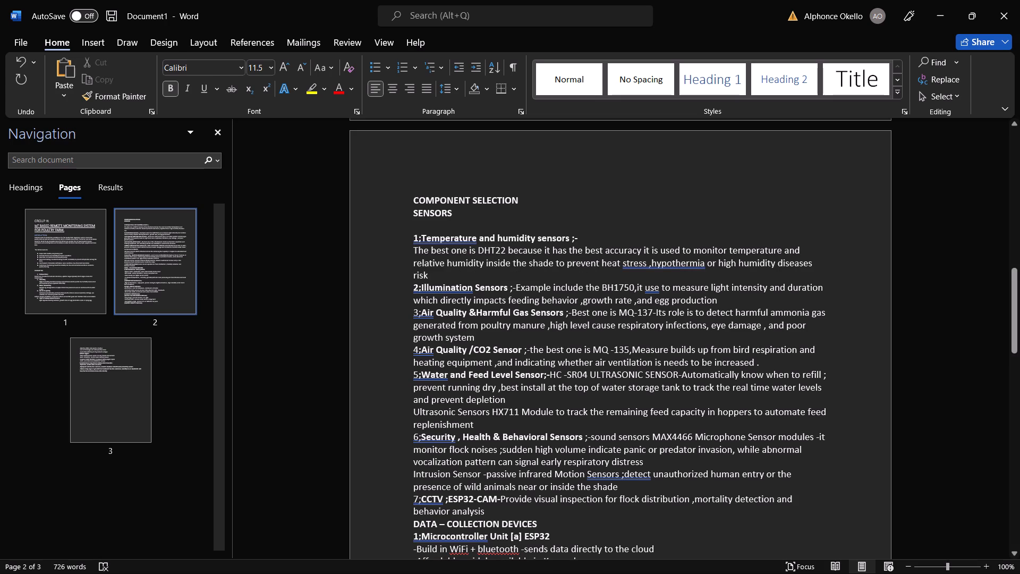
left_click(516, 286)
key("Return")
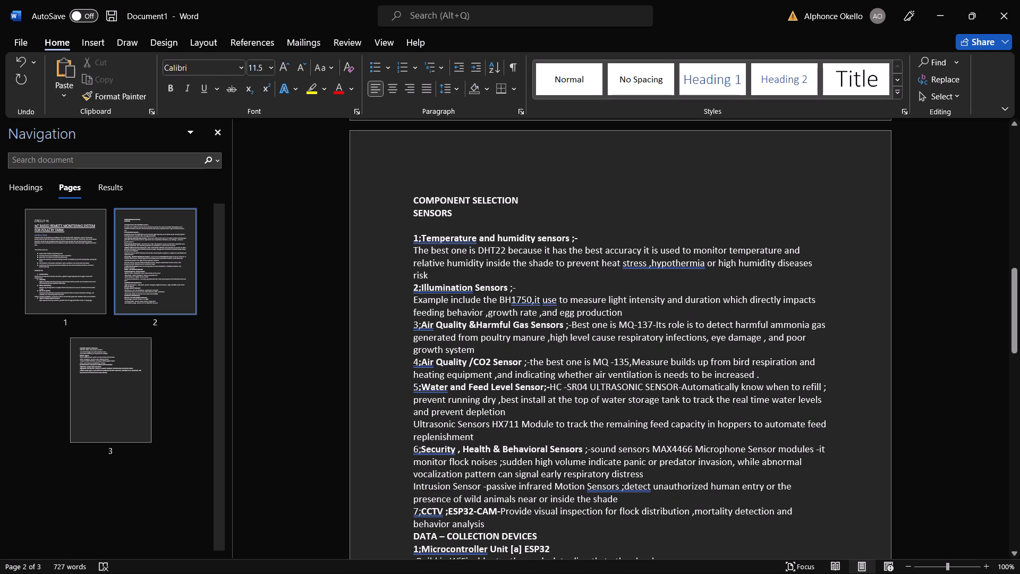
left_click(570, 326)
key("Return")
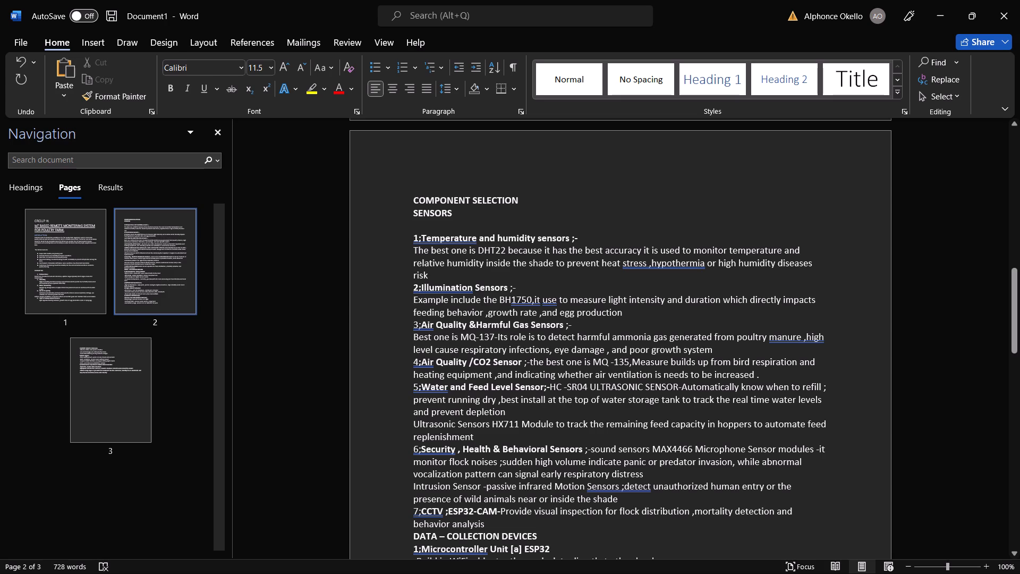
left_click(531, 364)
key("Return")
Put the text after the Water and Feed Level, Security and CCTV titles (items 5 to 7) on separate lines below them.
scroll(555, 406, "down", 1)
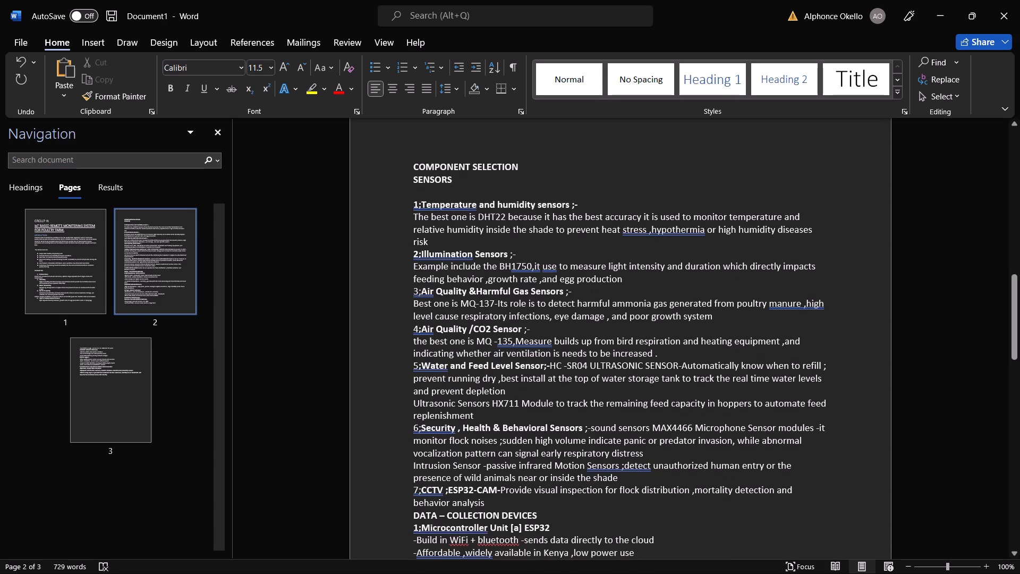
scroll(555, 406, "down", 1)
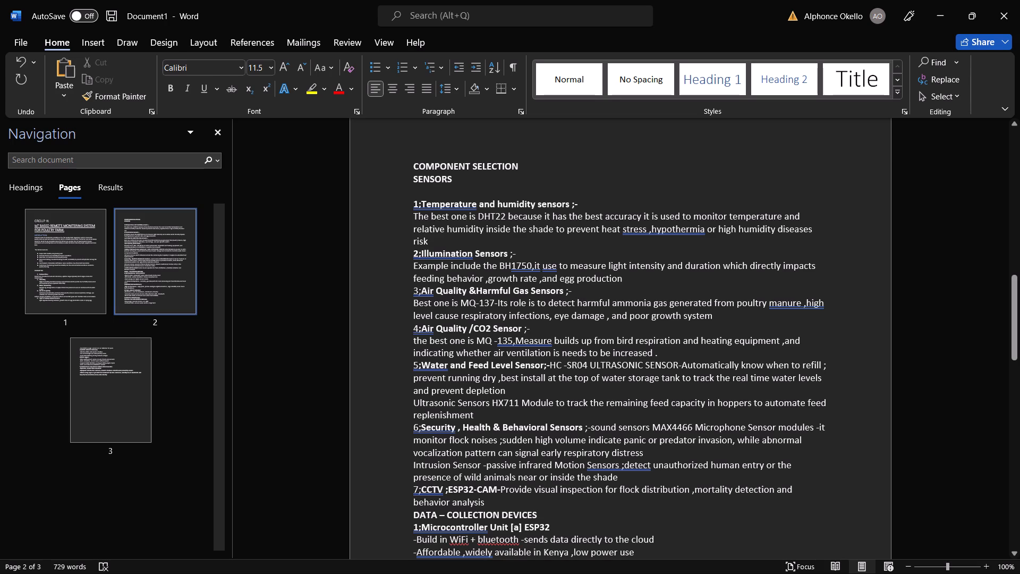
left_click(549, 364)
key("Return")
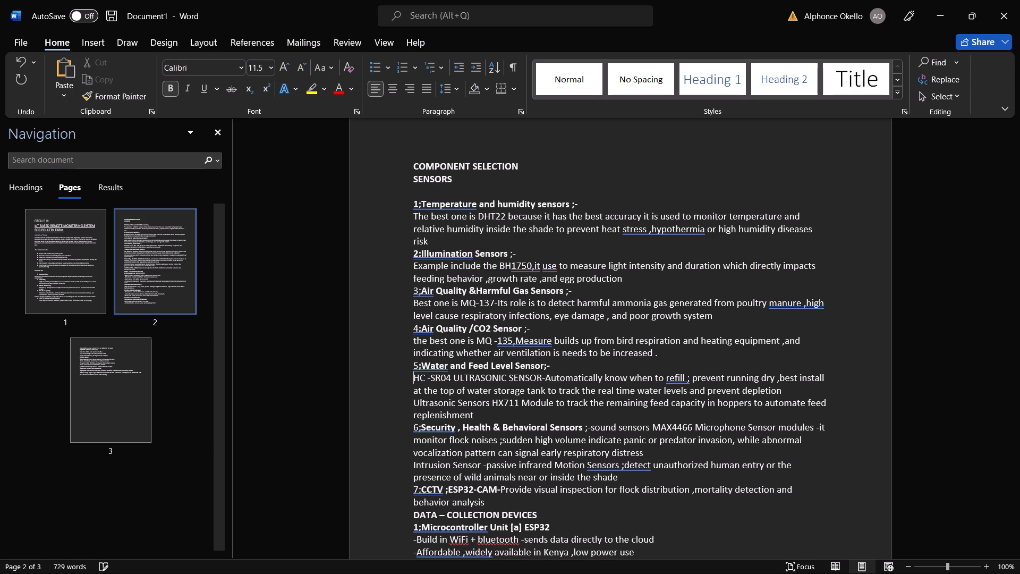
left_click(591, 429)
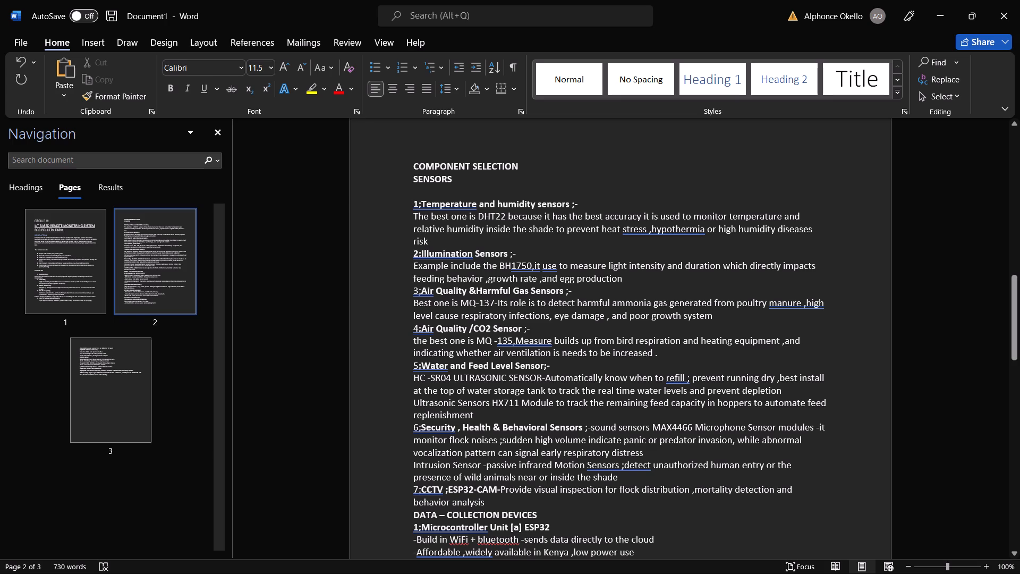
key("Return")
scroll(591, 429, "down", 1)
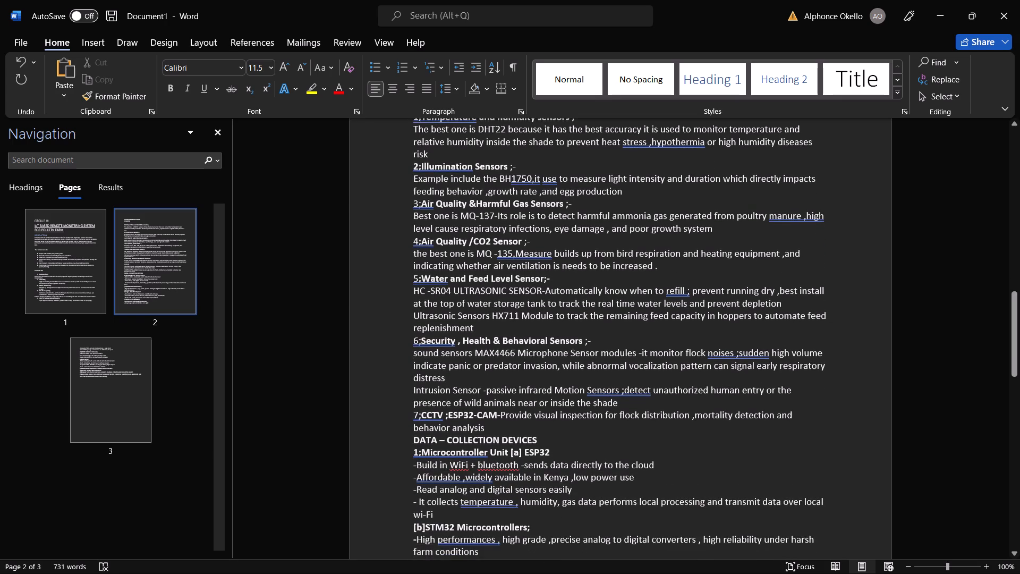
scroll(591, 429, "down", 1)
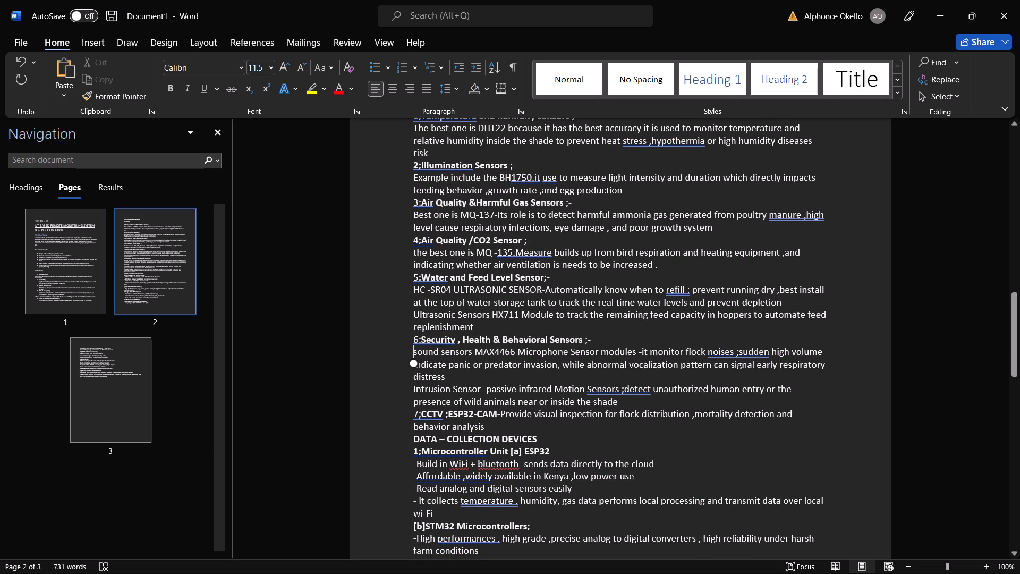
left_click(500, 414)
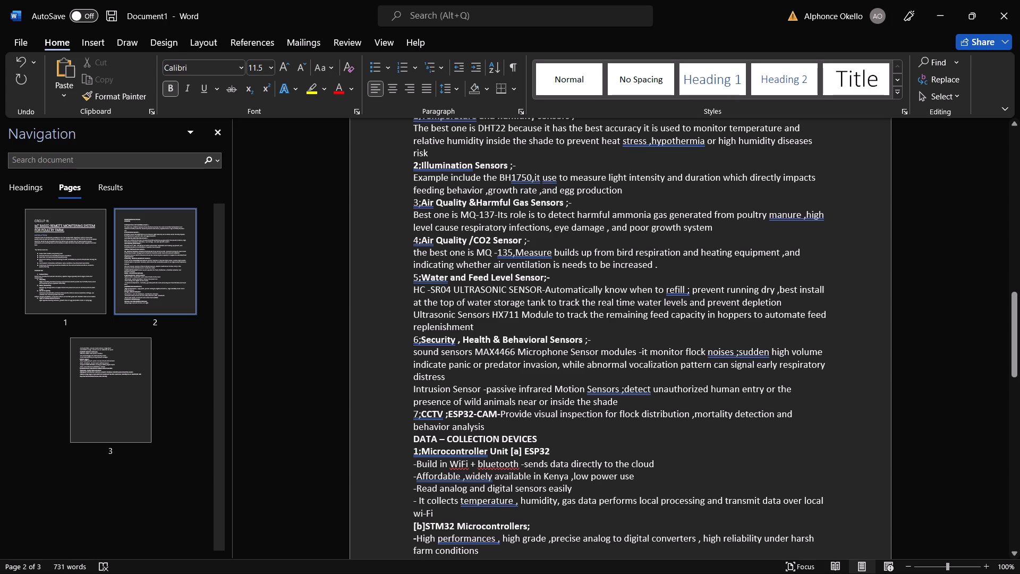
left_click(446, 413)
key("Return")
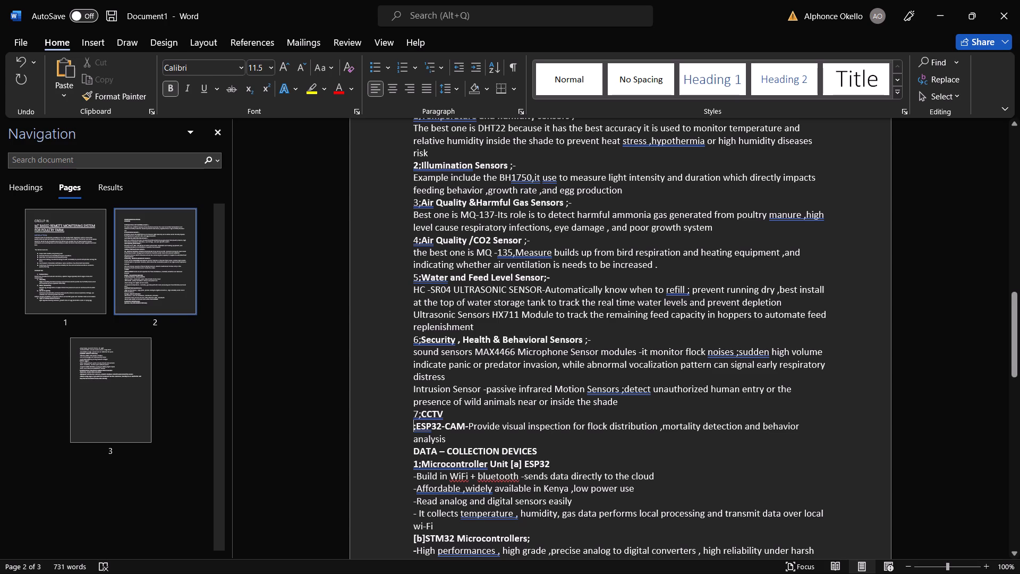
Review the layout of the sensor list and the DATA – COLLECTION DEVICES section through the end of the document.
scroll(530, 450, "down", 1)
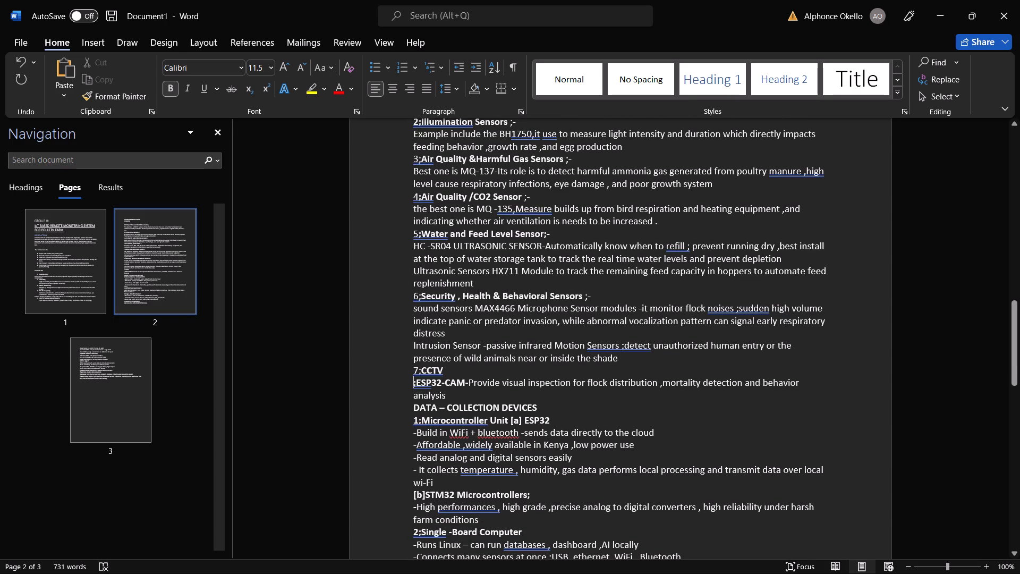
scroll(516, 416, "down", 1)
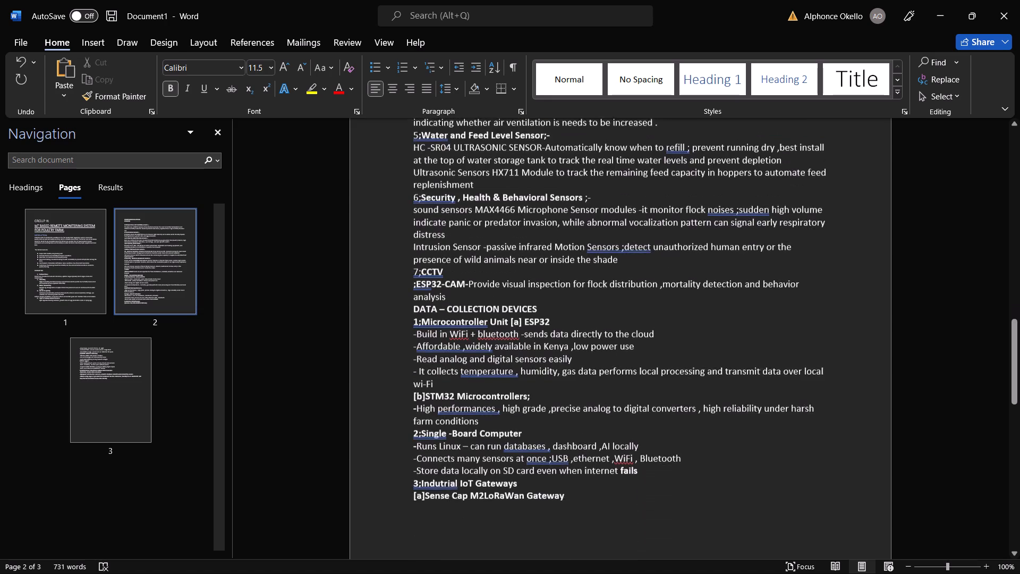
scroll(516, 416, "up", 1)
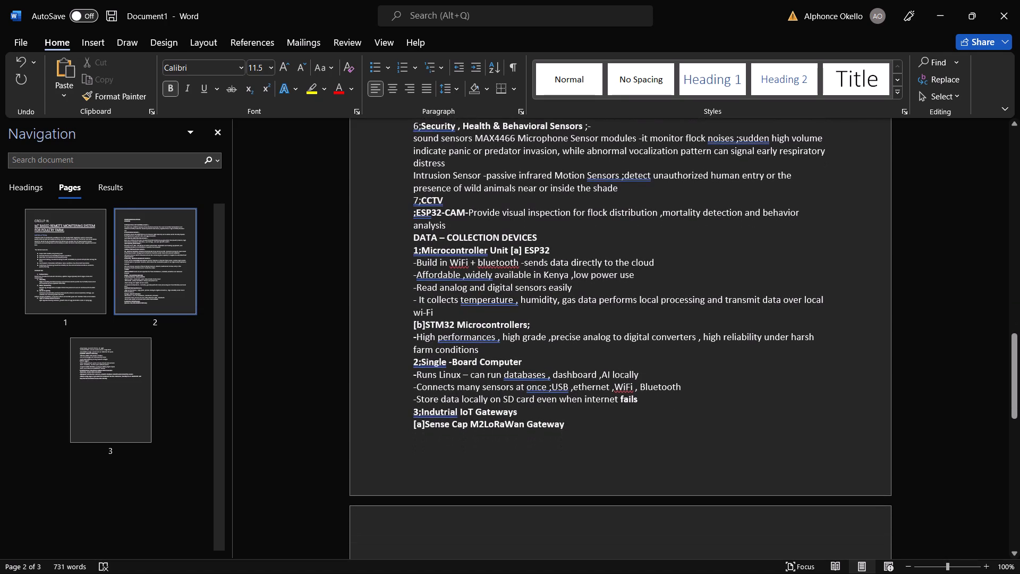
scroll(516, 416, "up", 2)
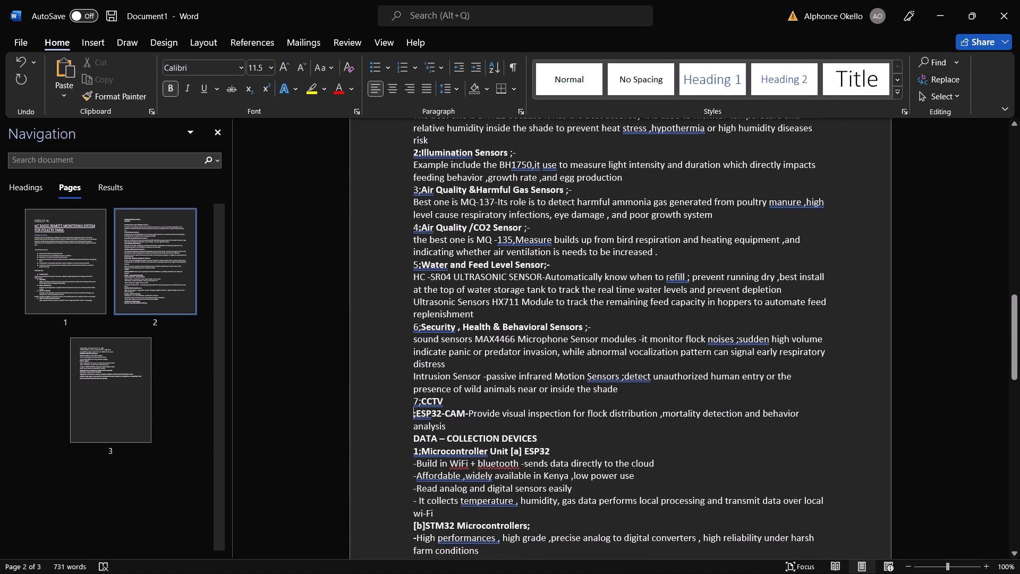
scroll(516, 416, "down", 2)
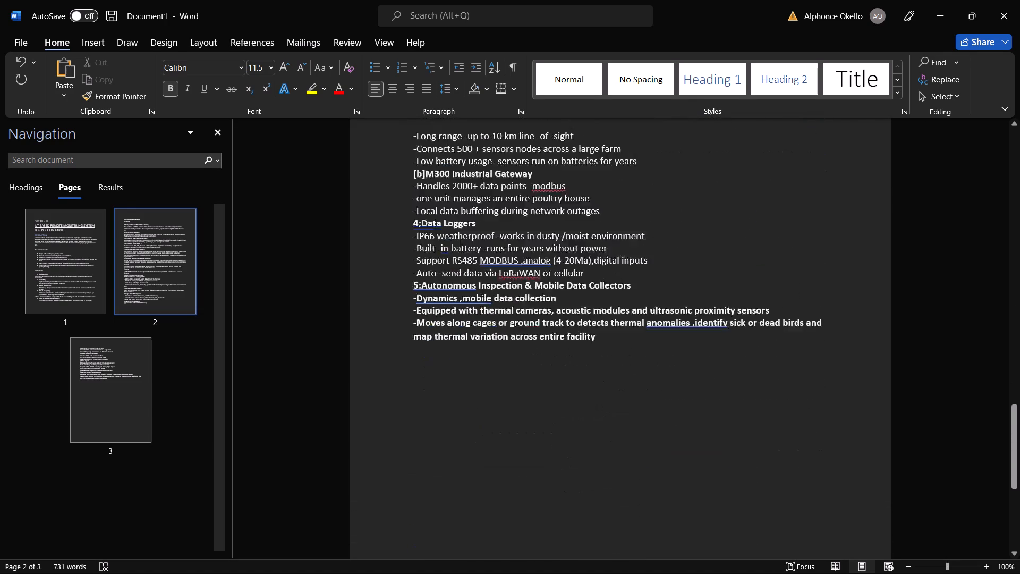
scroll(516, 416, "down", 1)
scroll(516, 416, "up", 5)
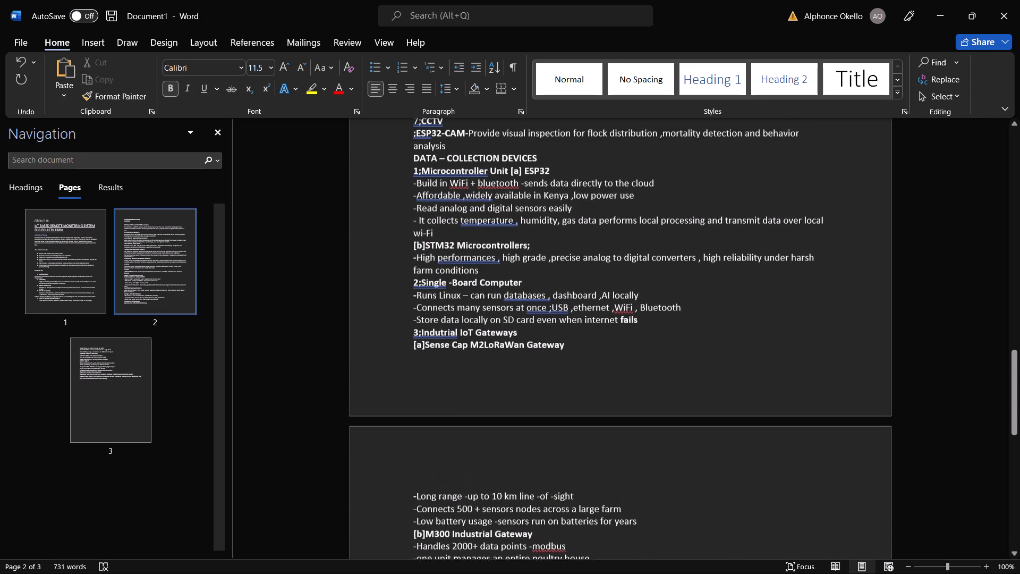
scroll(516, 416, "up", 4)
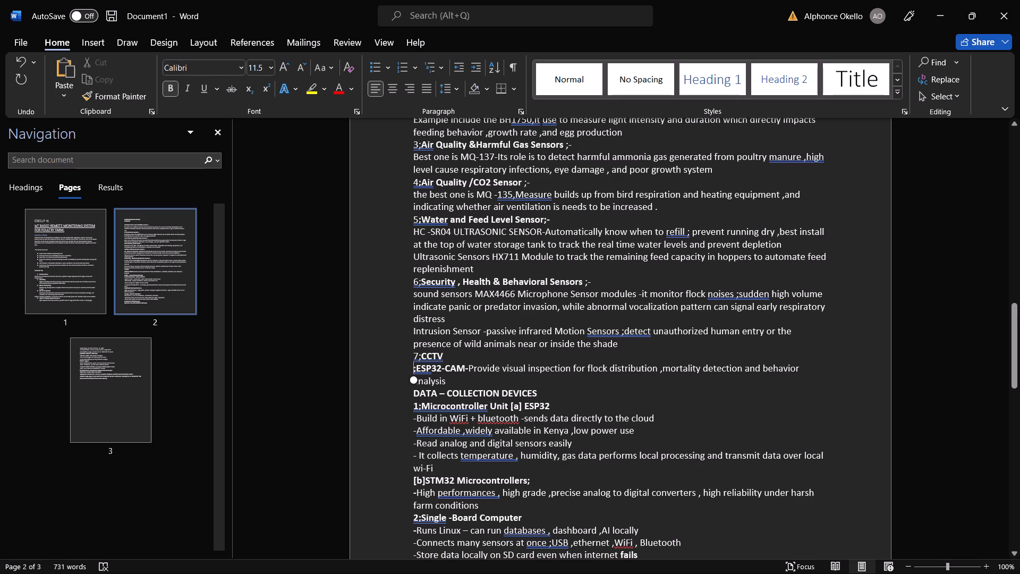
scroll(542, 349, "down", 1)
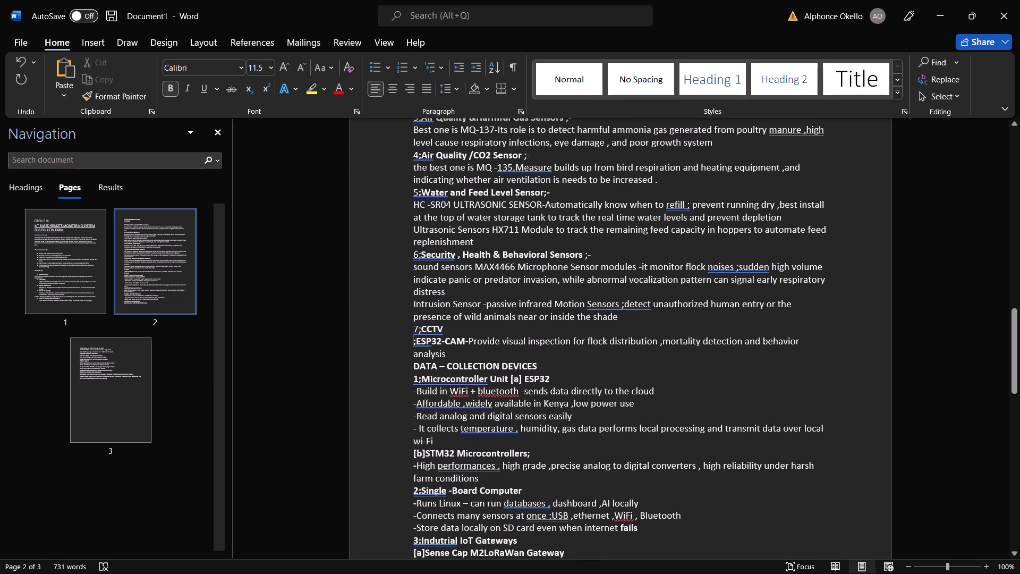
Delete the prefixes 1;, 2; and 3; from the Temperature and humidity, Illumination, and Air Quality &Harmful Gas sensor titles.
scroll(430, 230, "up", 1)
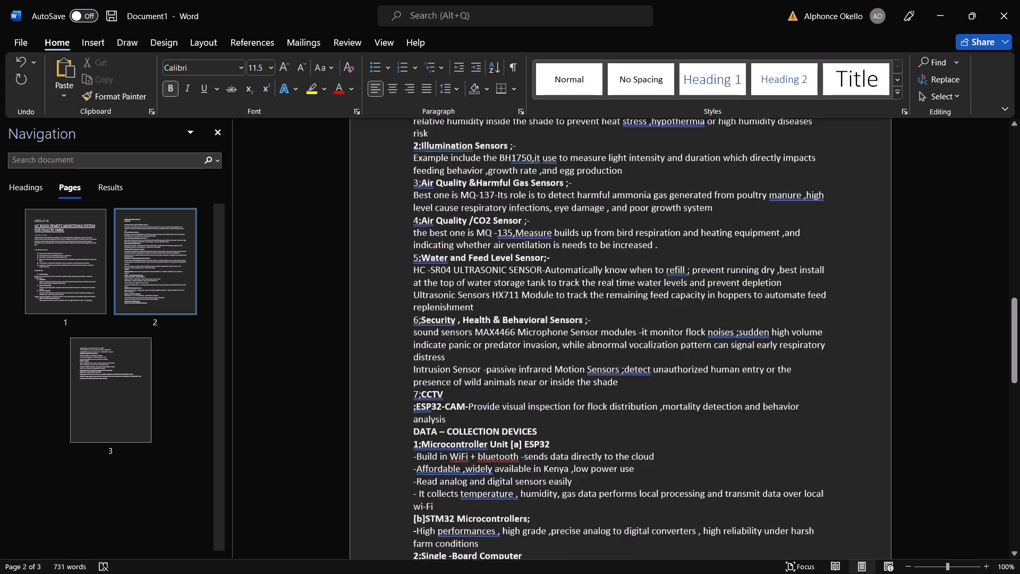
scroll(430, 230, "up", 2)
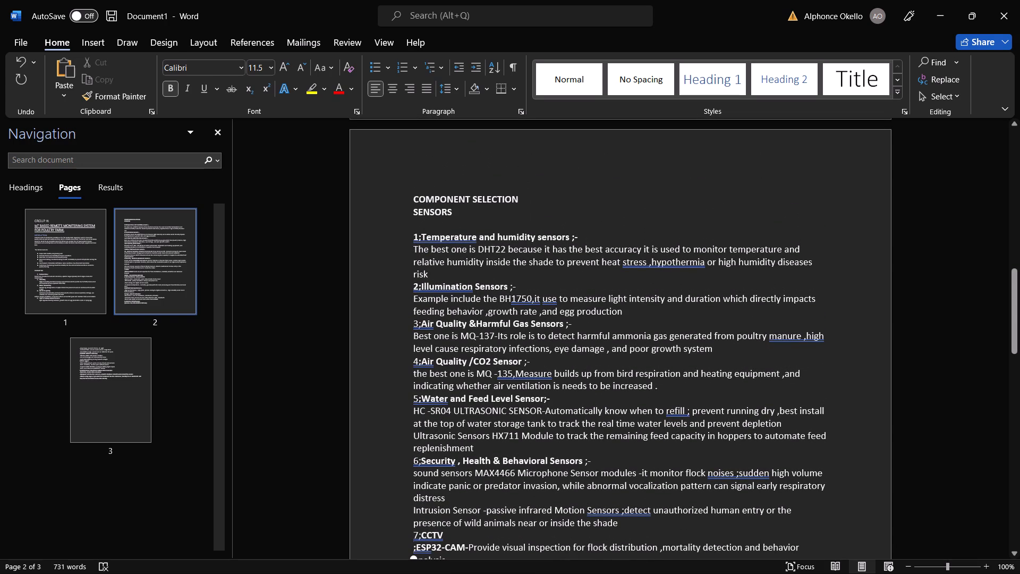
scroll(470, 248, "down", 2)
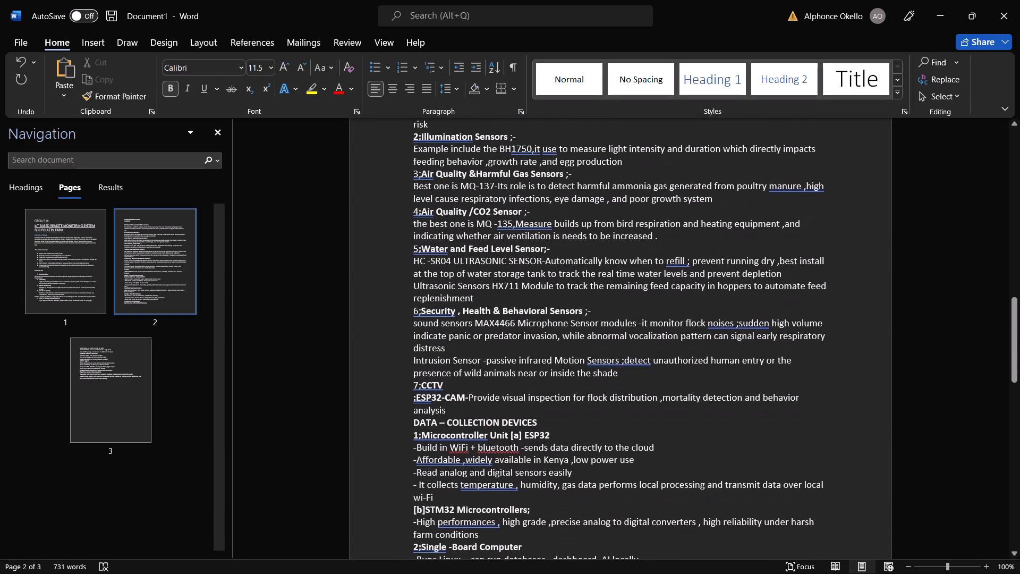
scroll(470, 248, "down", 1)
scroll(470, 248, "up", 1)
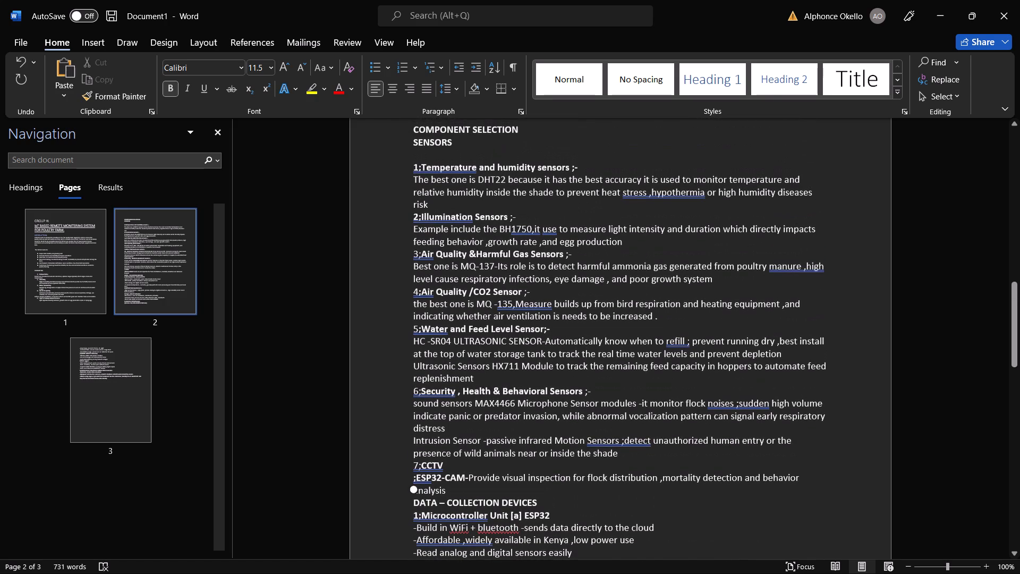
left_click(422, 167)
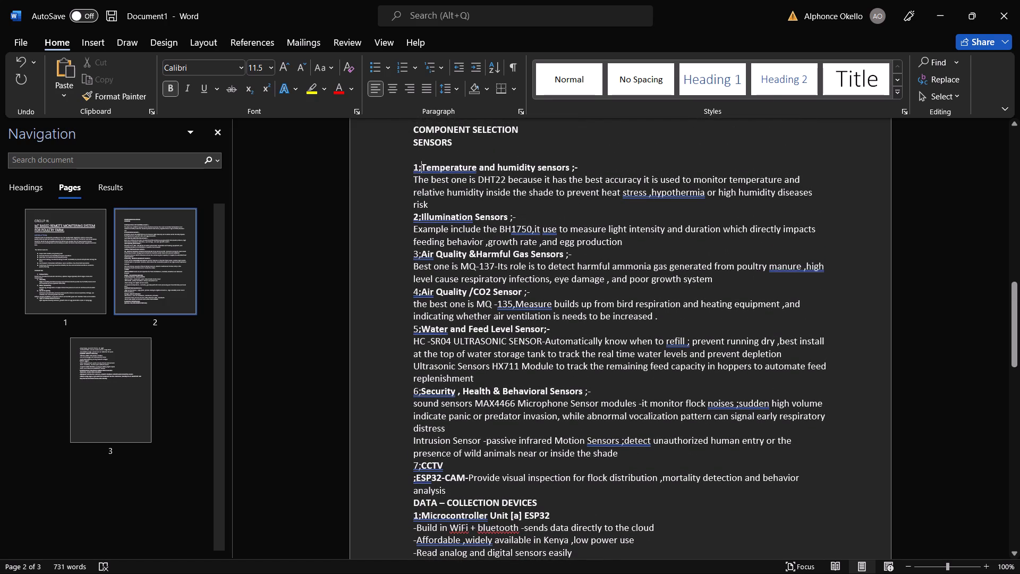
key("BackSpace")
key("BackSpace")
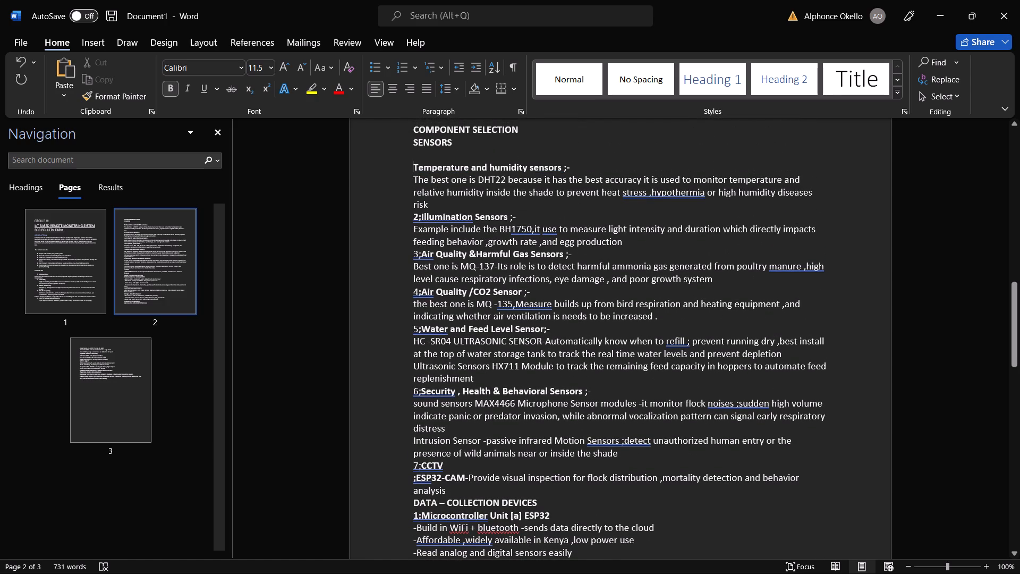
left_click(421, 220)
key("BackSpace")
key("BackSpace")
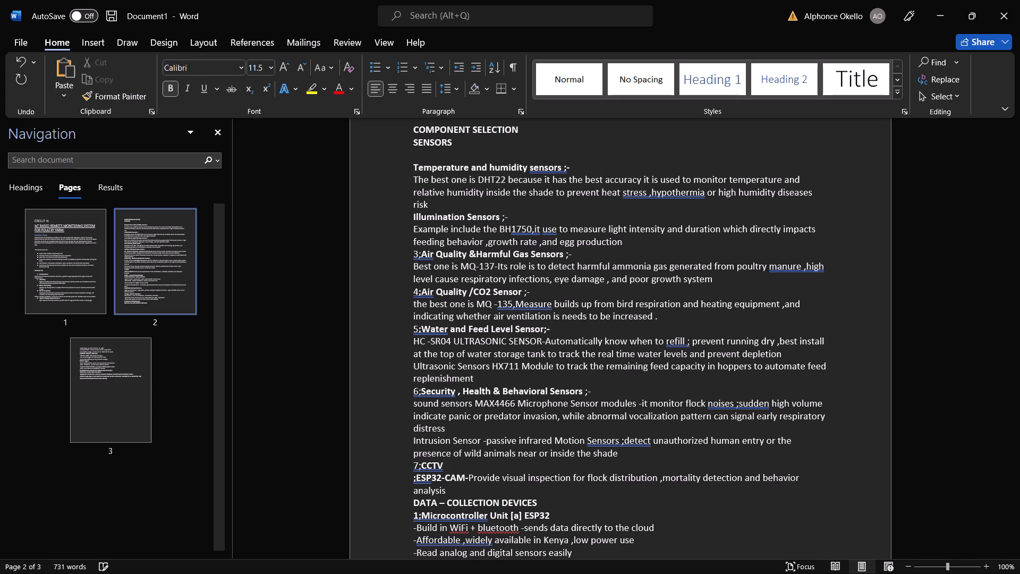
left_click(423, 254)
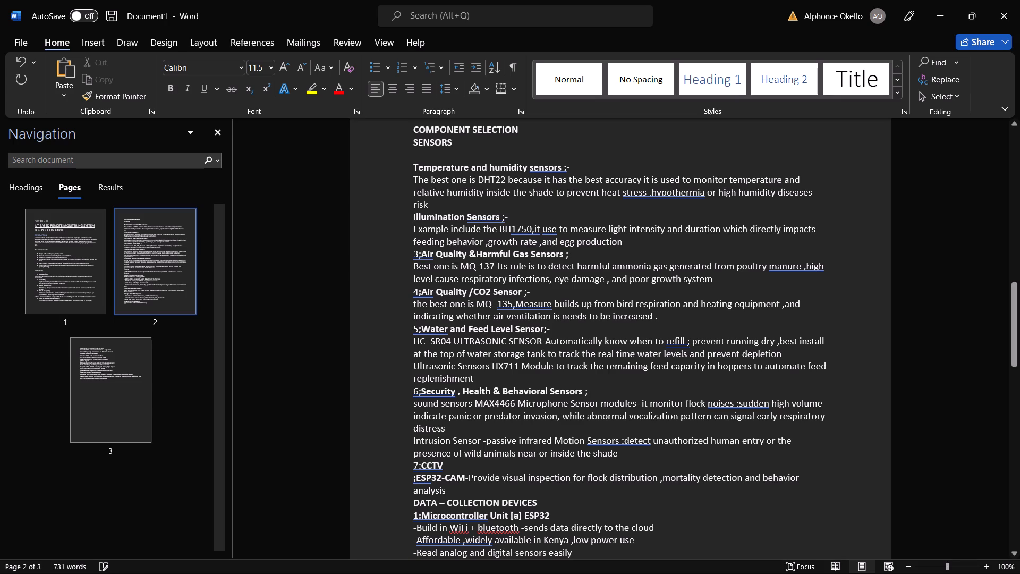
key("BackSpace")
key("BackSpace")
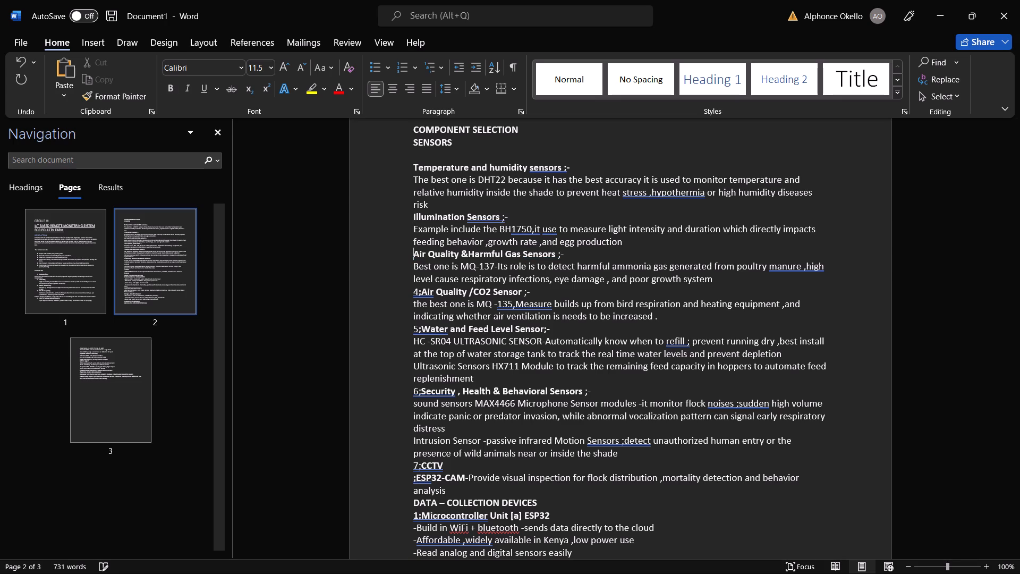
Delete the prefixes 4; to 7; from the Air Quality /CO2, Water and Feed Level, Security and CCTV titles.
left_click(423, 293)
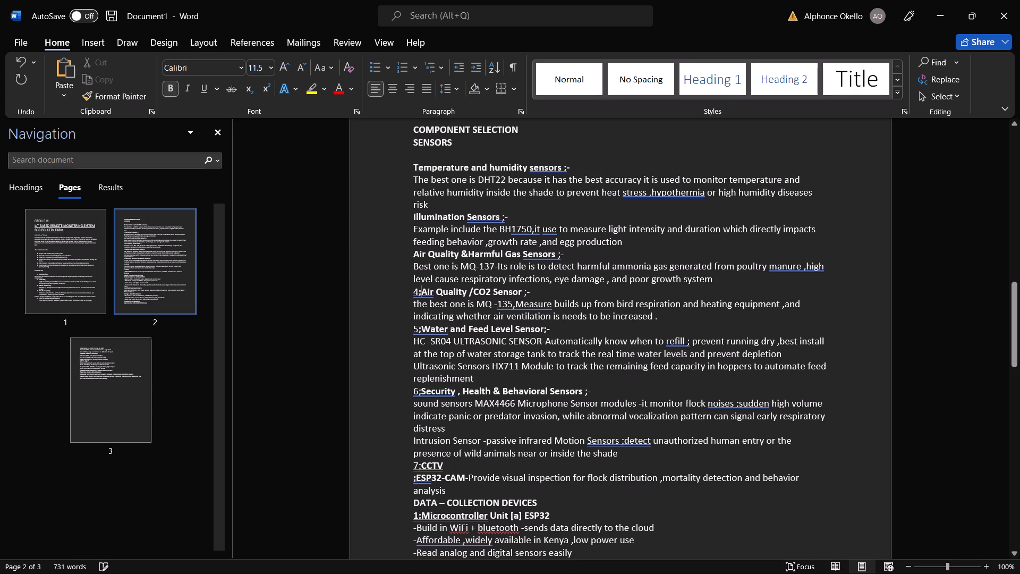
key("BackSpace")
key("BackSpace")
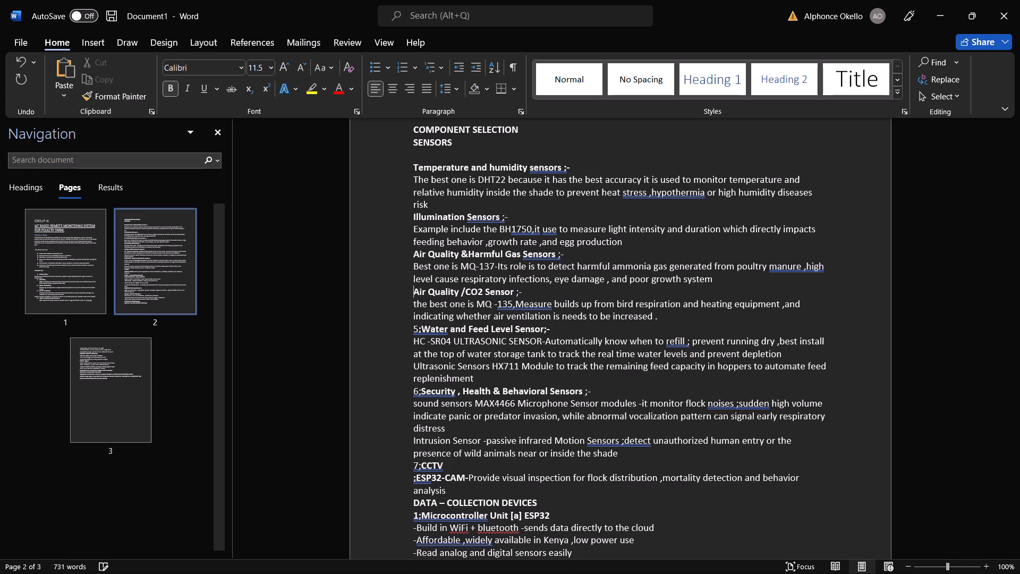
left_click(422, 331)
key("BackSpace")
key("BackSpace")
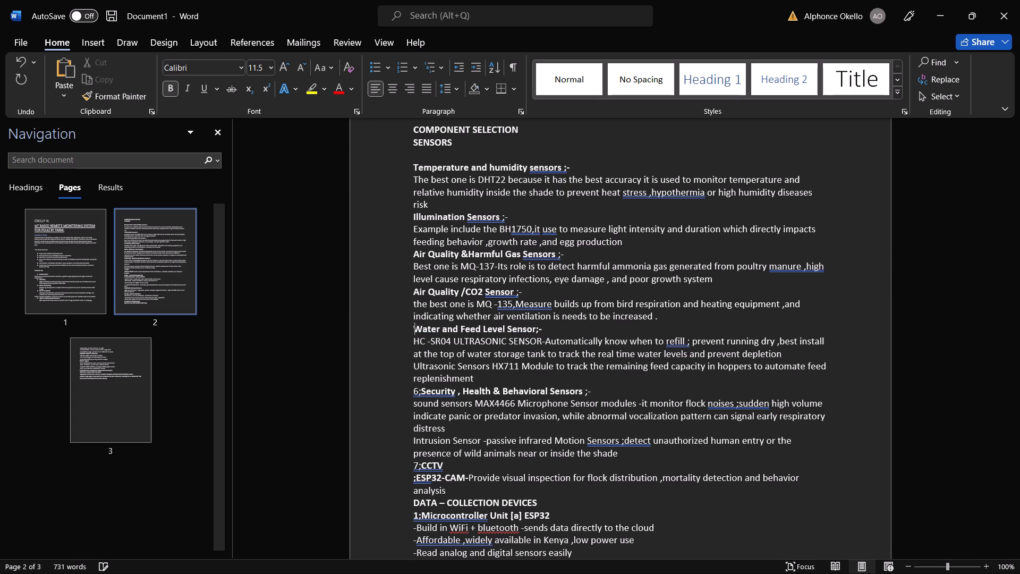
left_click(420, 391)
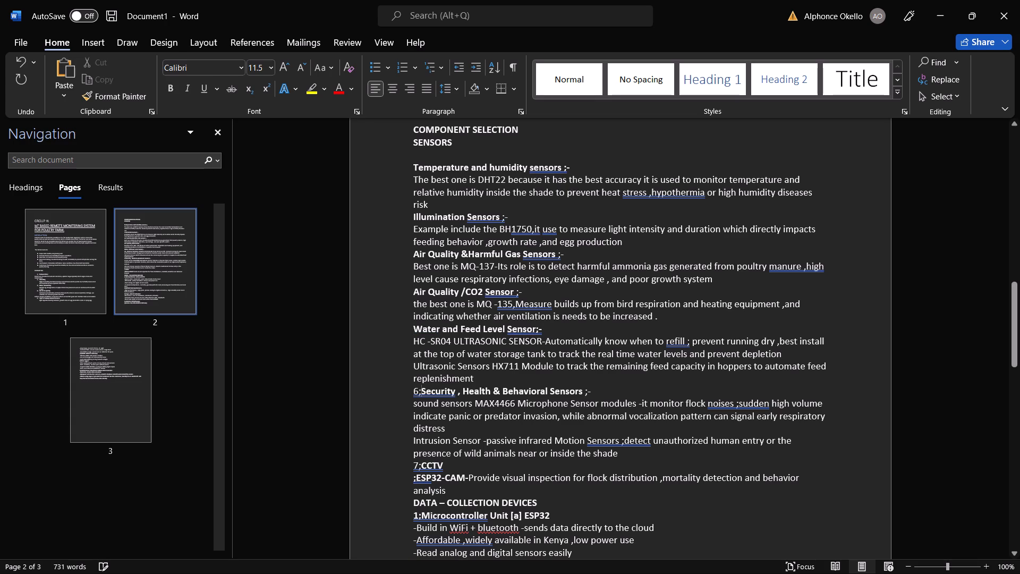
key("BackSpace")
key("BackSpace")
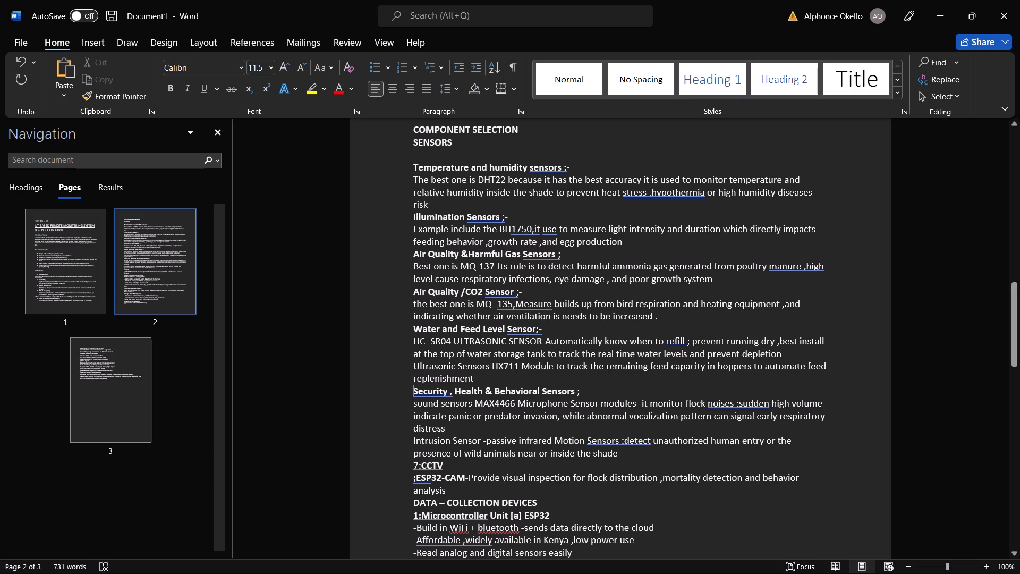
left_click(420, 465)
key("BackSpace")
key("BackSpace")
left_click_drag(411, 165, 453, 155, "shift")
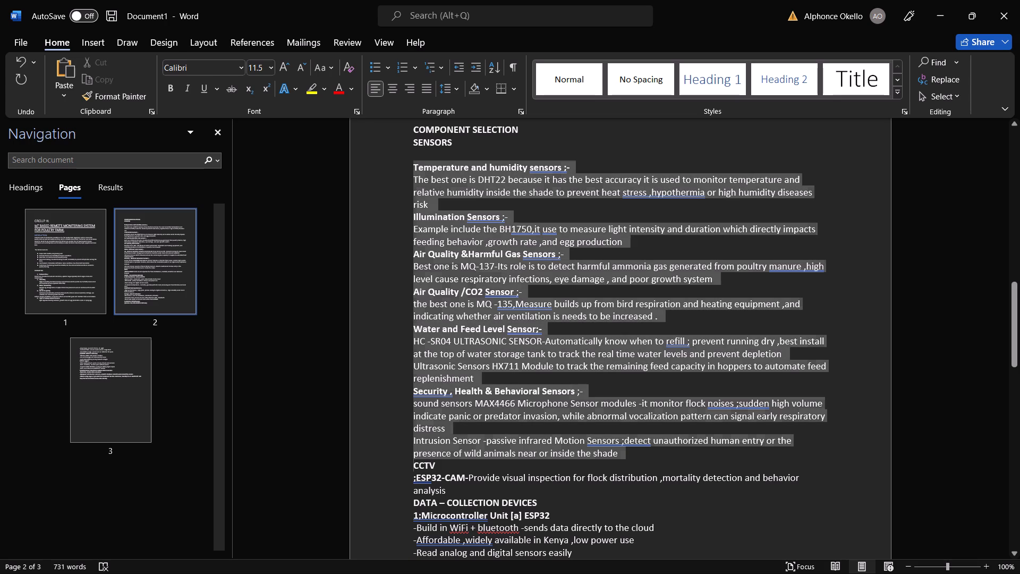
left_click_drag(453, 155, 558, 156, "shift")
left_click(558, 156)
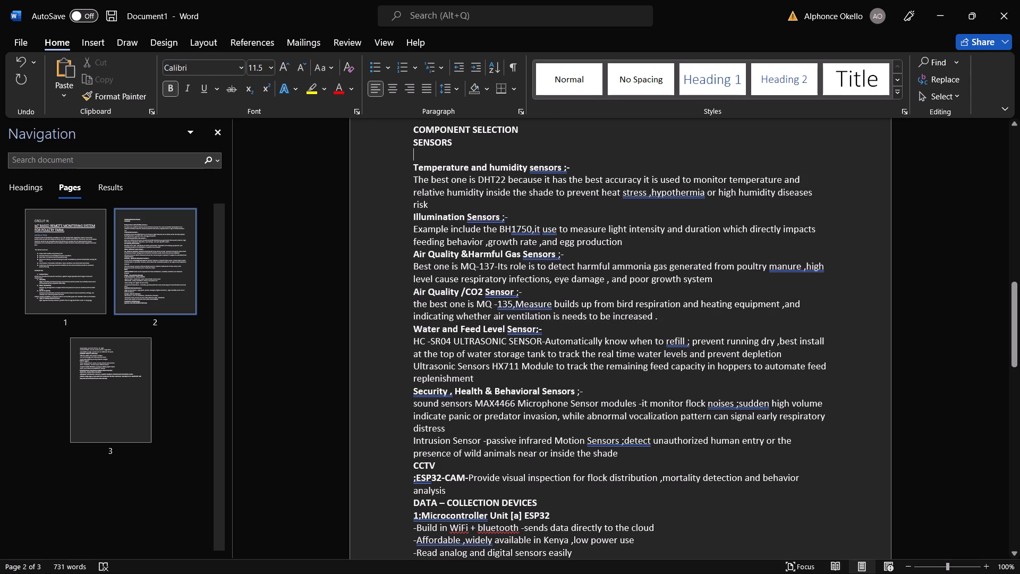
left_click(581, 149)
Apply arrowhead bullets to the Temperature and humidity, Illumination, Air Quality &Harmful Gas, Air Quality /CO2, Security and CCTV titles together.
left_click_drag(405, 166, 440, 159)
left_click_drag(440, 159, 580, 166)
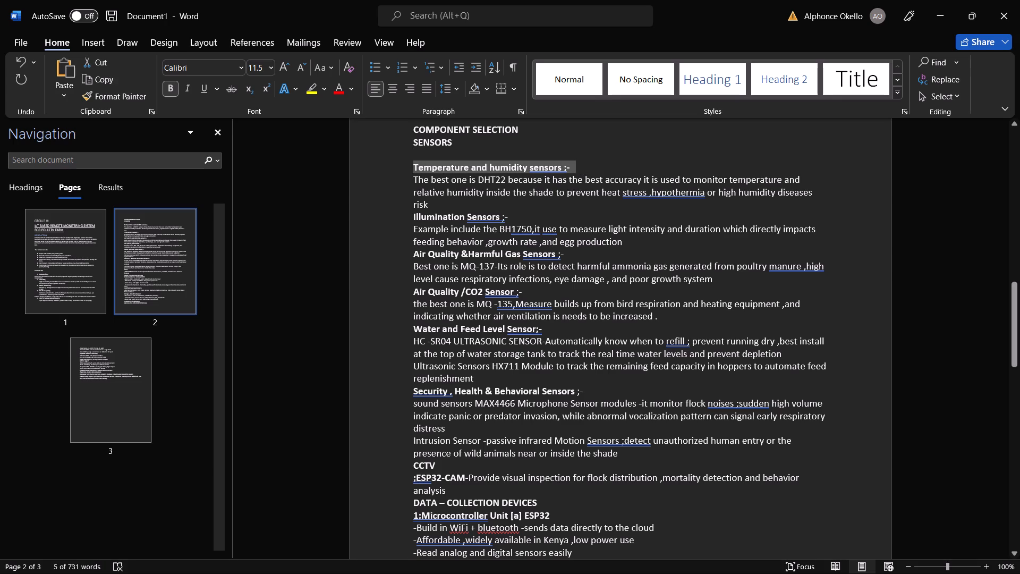
left_click_drag(408, 217, 506, 215, "ctrl")
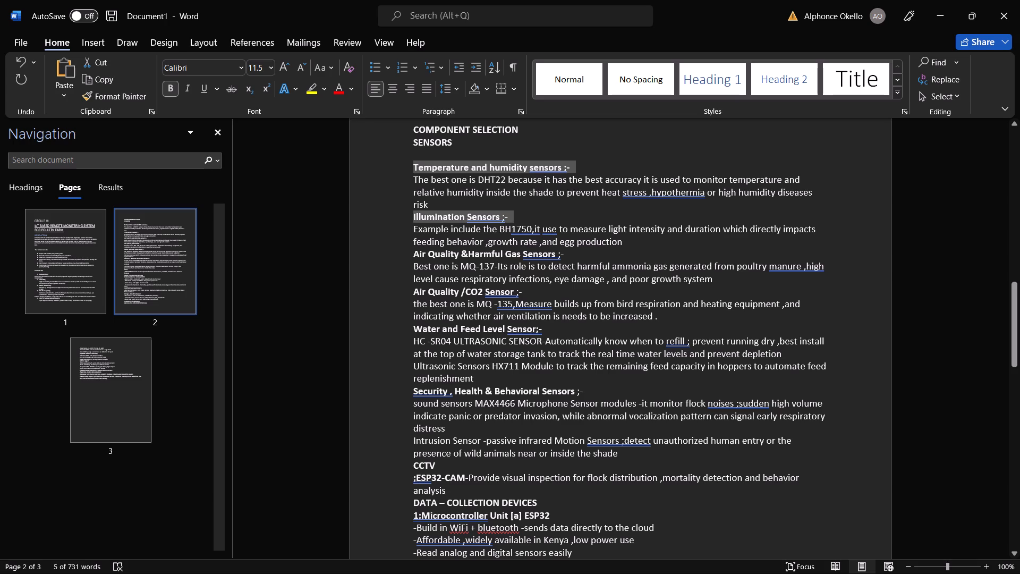
left_click_drag(506, 215, 519, 214, "ctrl")
left_click_drag(411, 255, 550, 251, "ctrl")
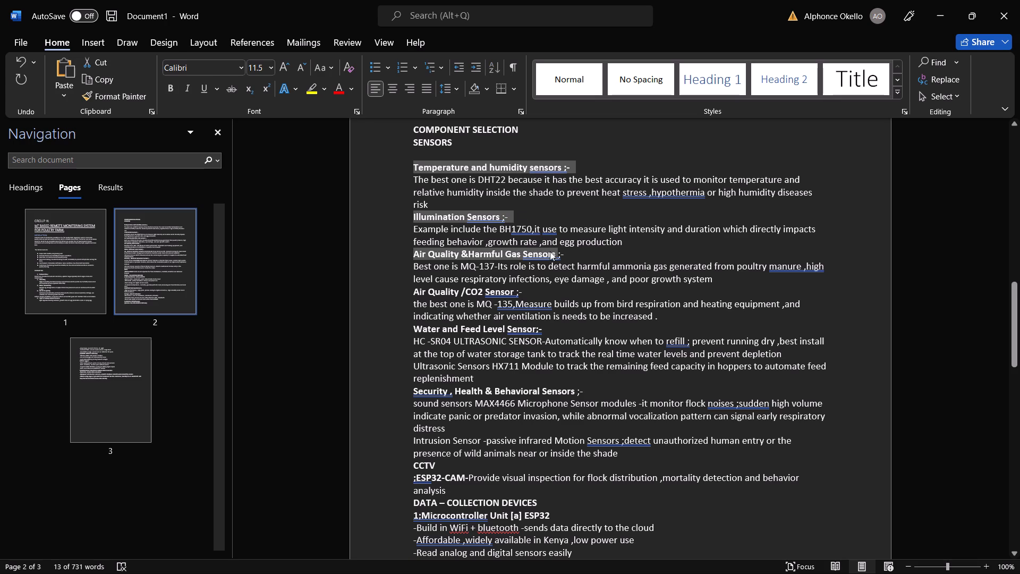
left_click_drag(415, 291, 515, 293, "ctrl")
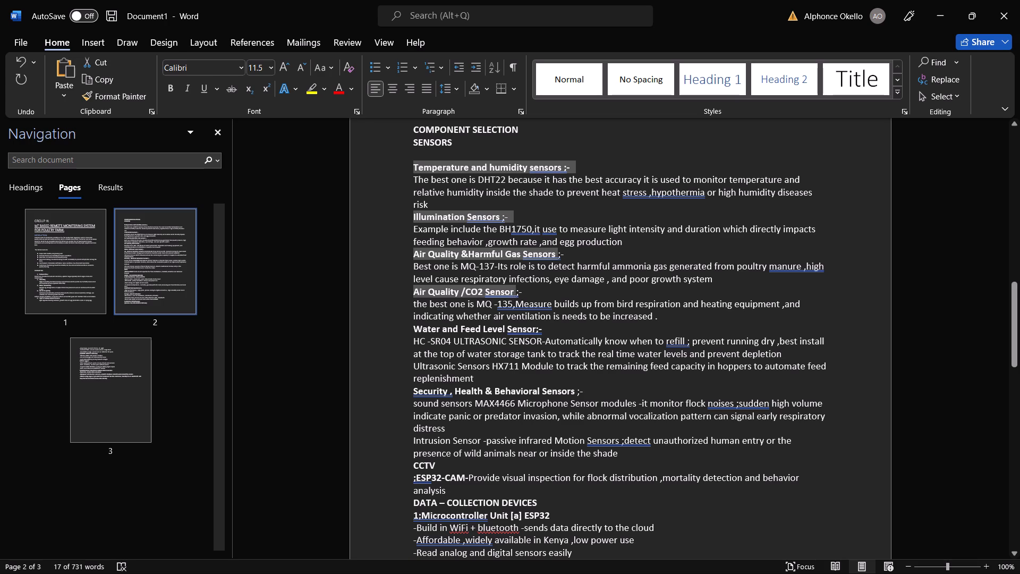
left_click_drag(517, 291, 537, 288, "ctrl")
left_click_drag(414, 330, 537, 308, "ctrl")
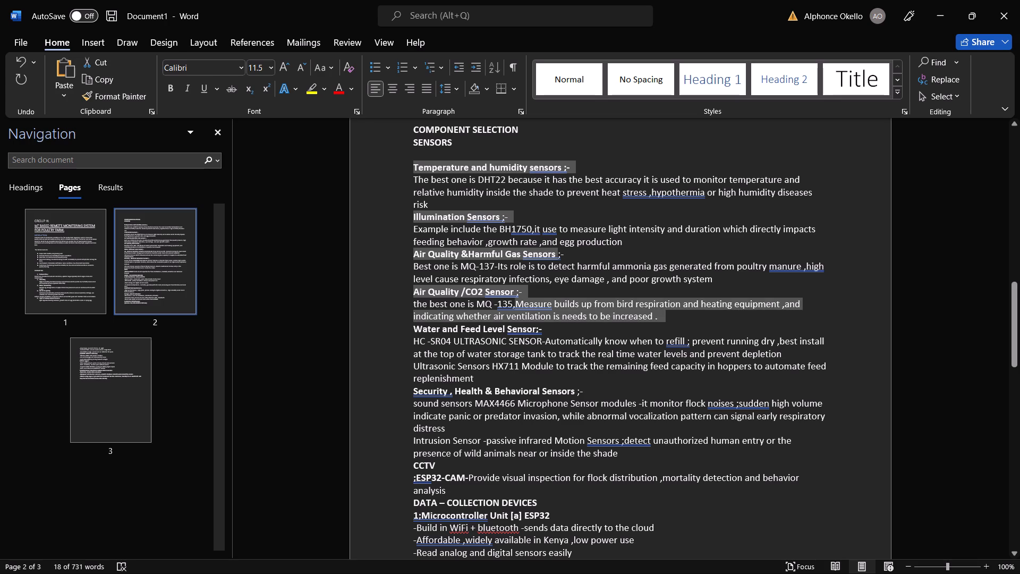
left_click_drag(537, 308, 505, 326, "ctrl")
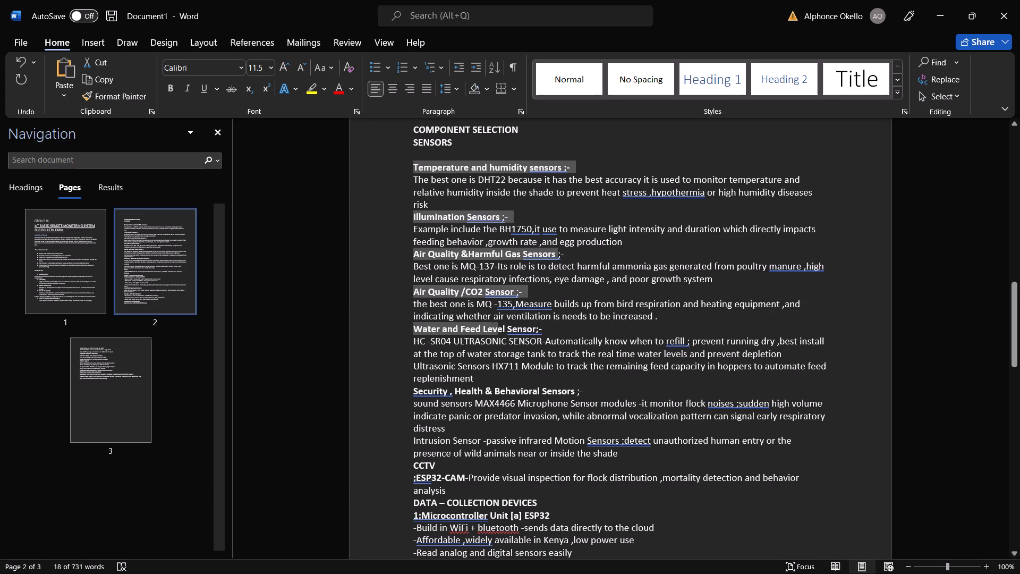
left_click_drag(505, 326, 543, 327, "ctrl")
left_click(543, 327, "ctrl")
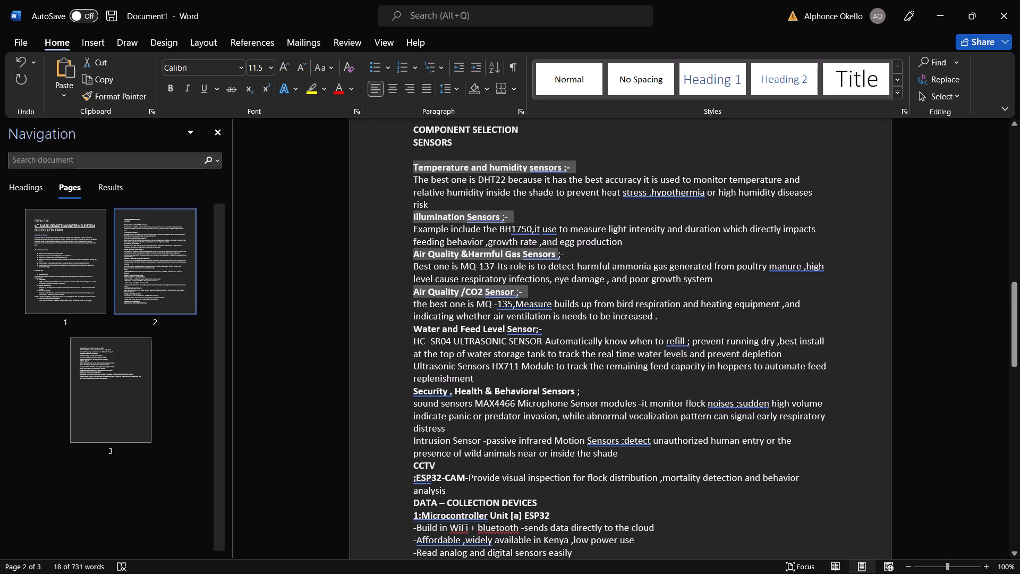
left_click_drag(414, 392, 487, 389, "ctrl")
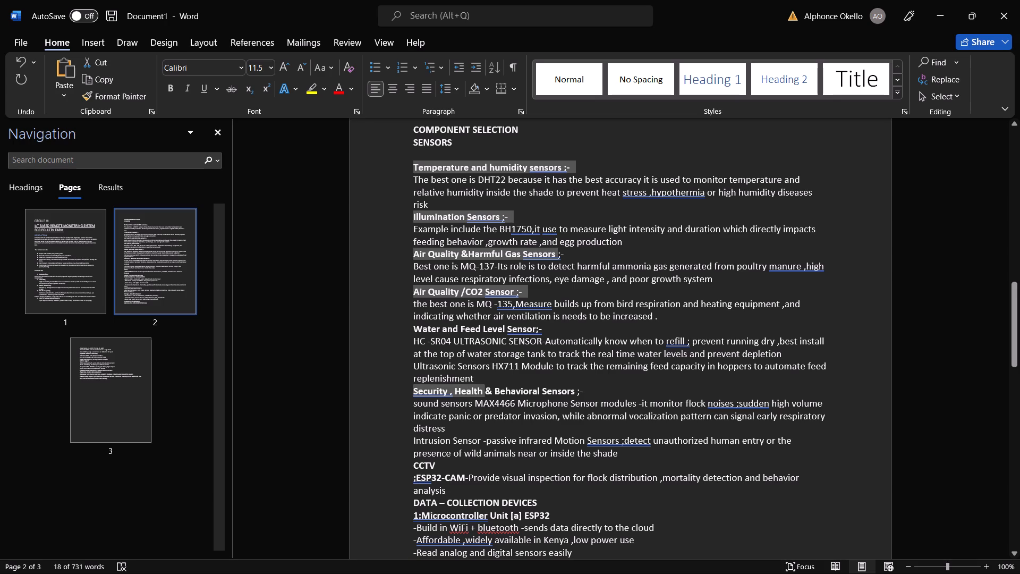
left_click_drag(487, 389, 583, 387, "ctrl")
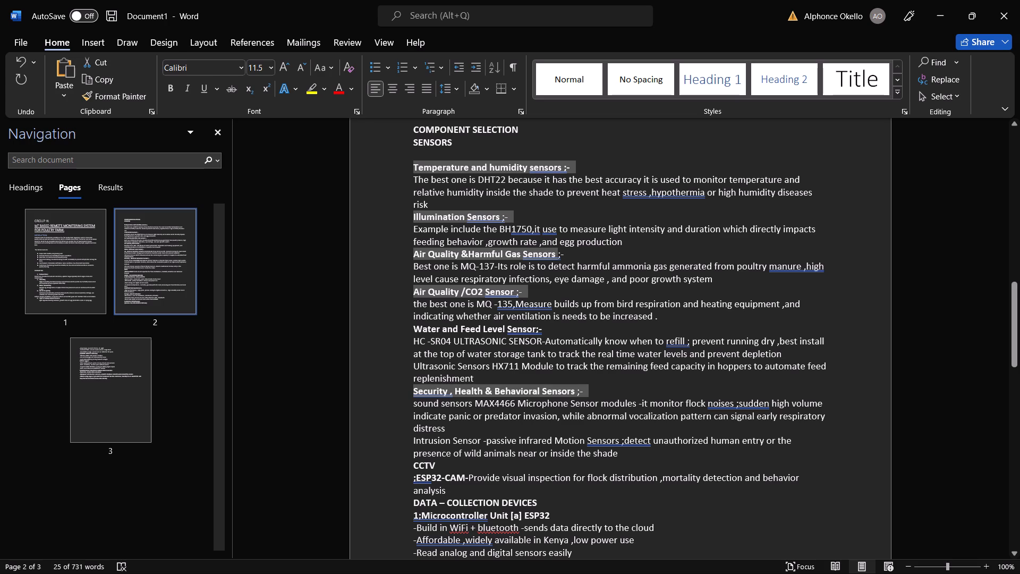
left_click_drag(412, 471, 454, 463, "ctrl")
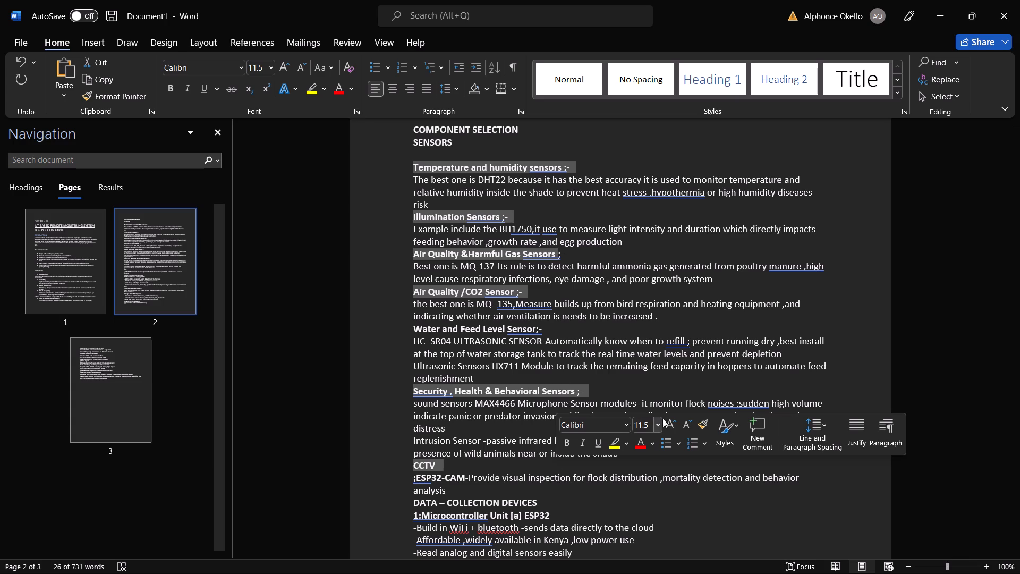
left_click(701, 441)
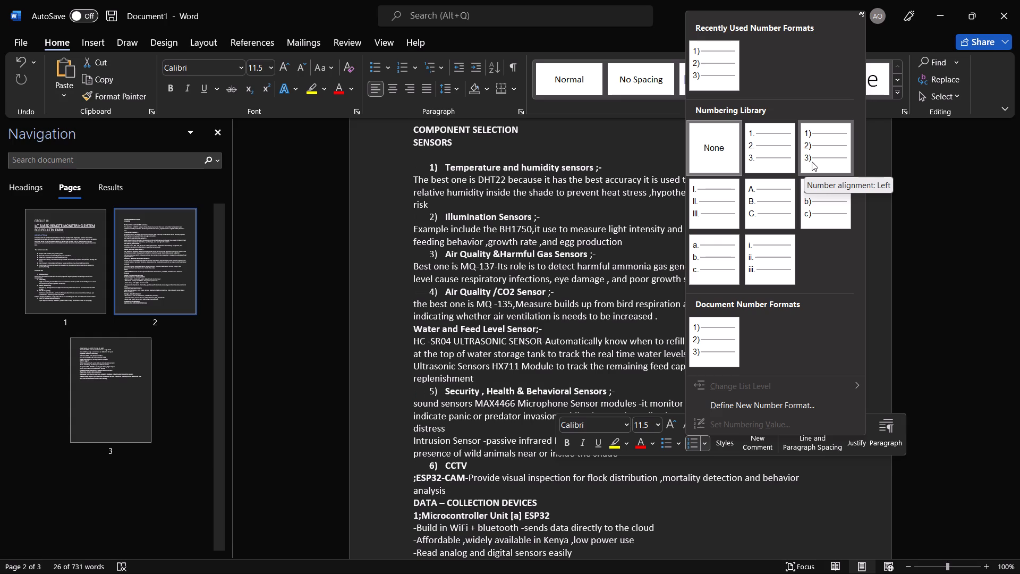
left_click(665, 443)
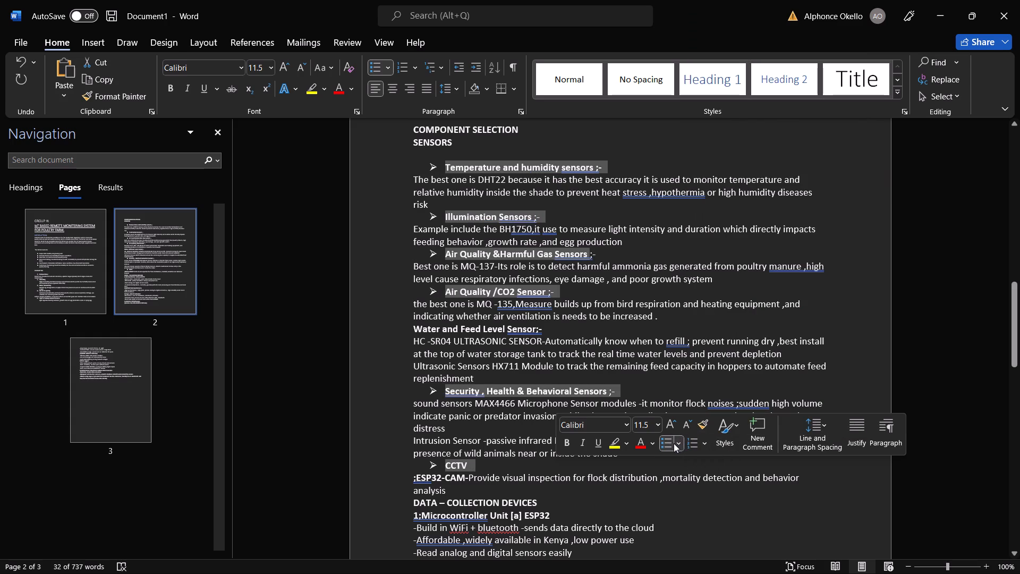
left_click(668, 443)
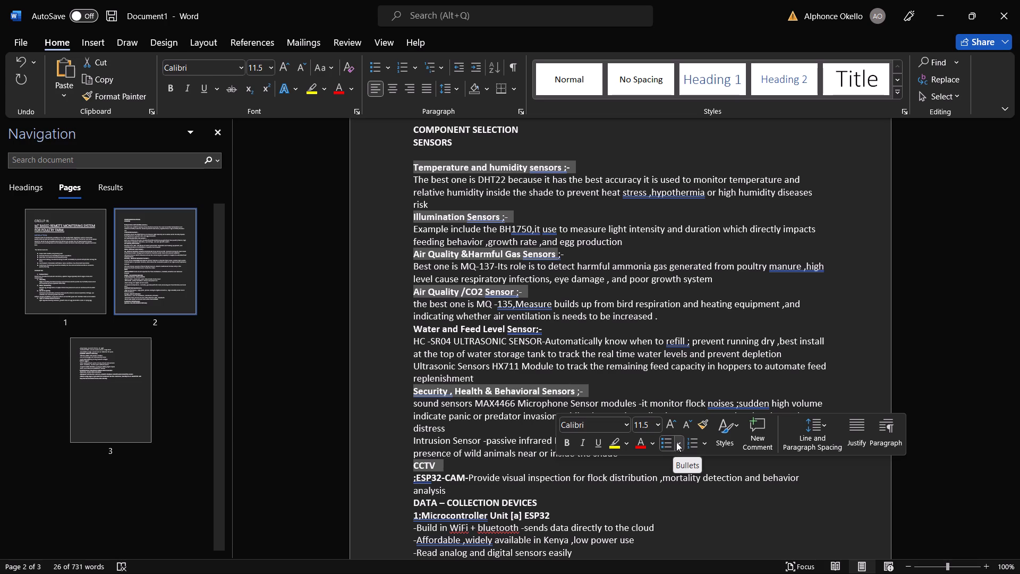
left_click(676, 442)
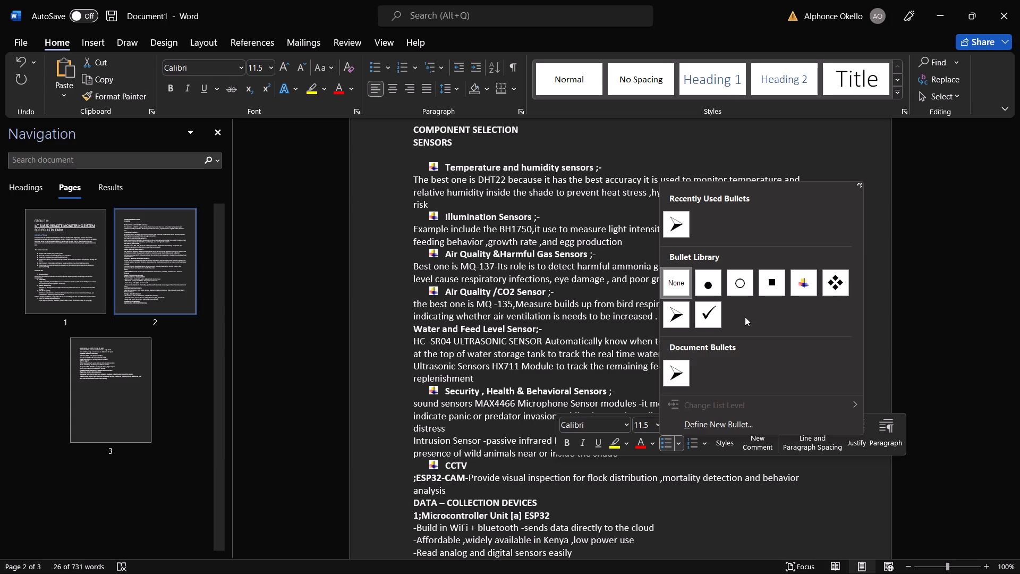
left_click(683, 311)
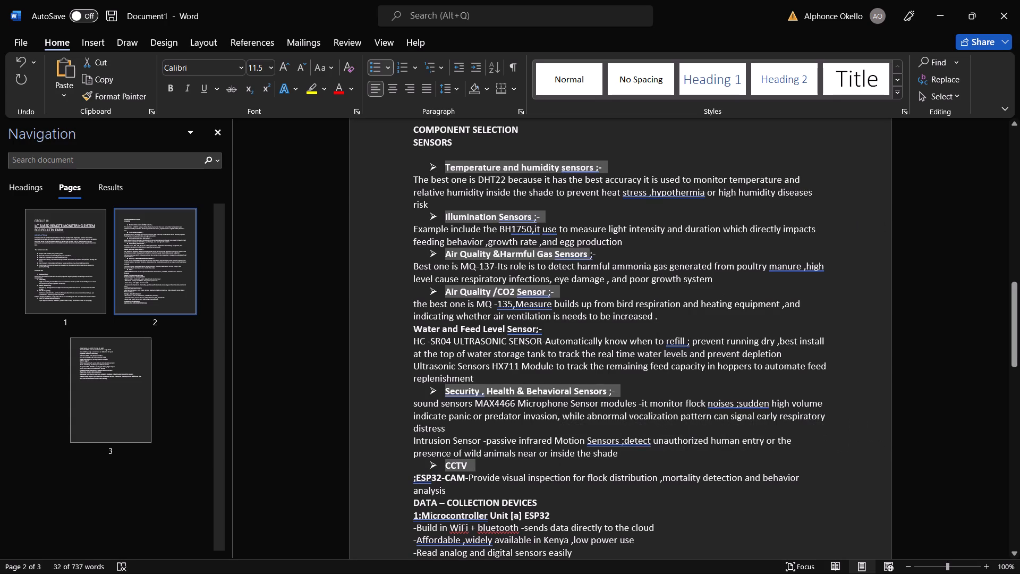
left_click(874, 265)
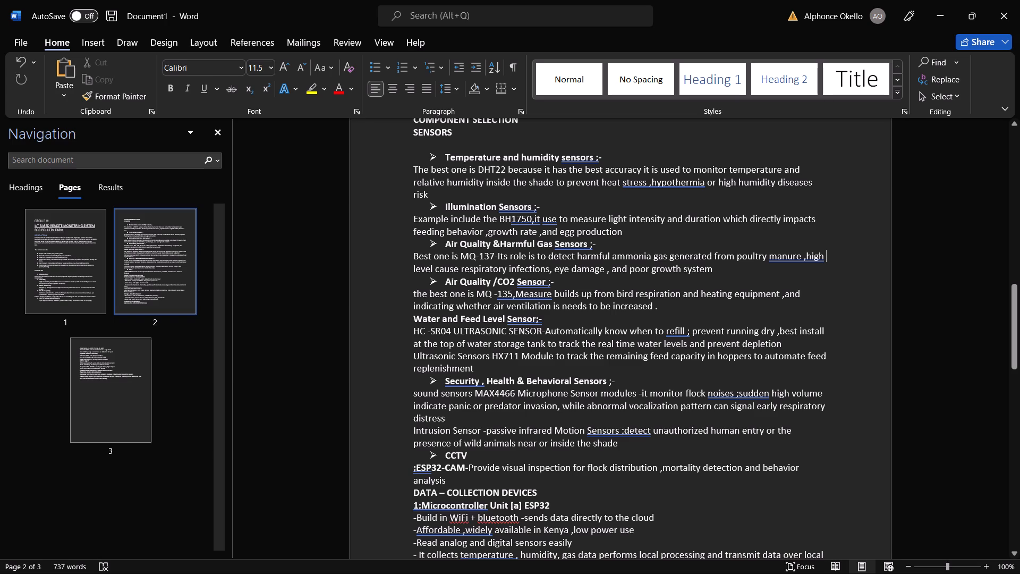
Remove the space before the semicolon and the trailing hyphen so the first sensor title reads "Temperature and humidity sensors;".
left_click(648, 184)
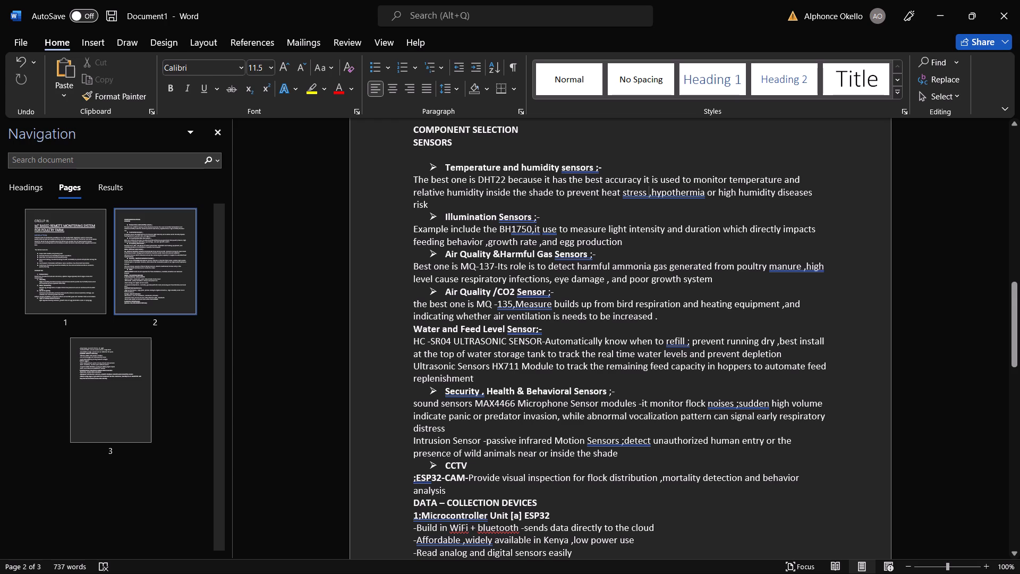
scroll(572, 234, "down", 2)
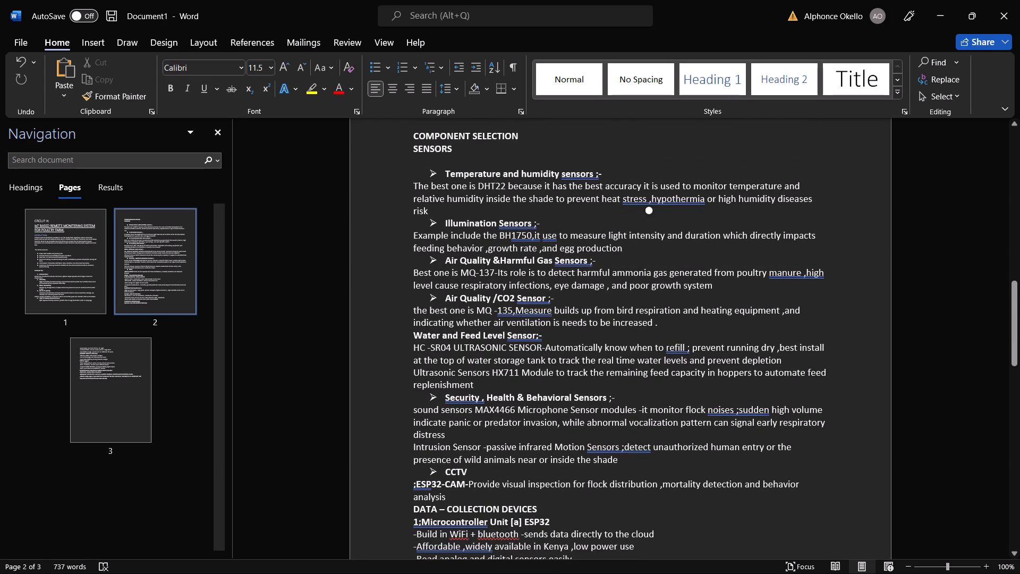
left_click(596, 175)
key("BackSpace")
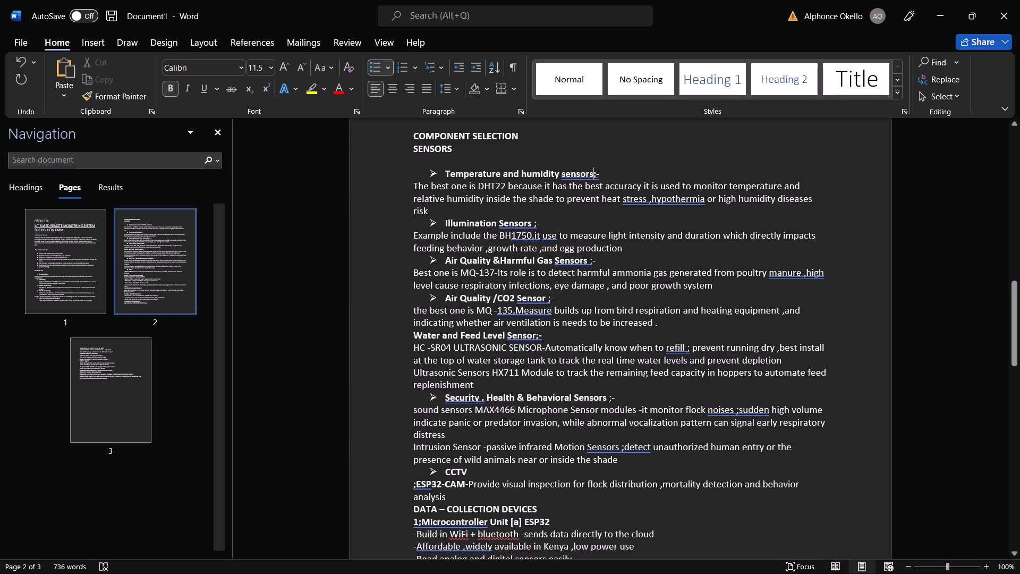
left_click(604, 173)
key("BackSpace")
Correct the comma spacing to "stress, hypothermia" in the temperature description and "BH1750, it" in the illumination description.
left_click(653, 202)
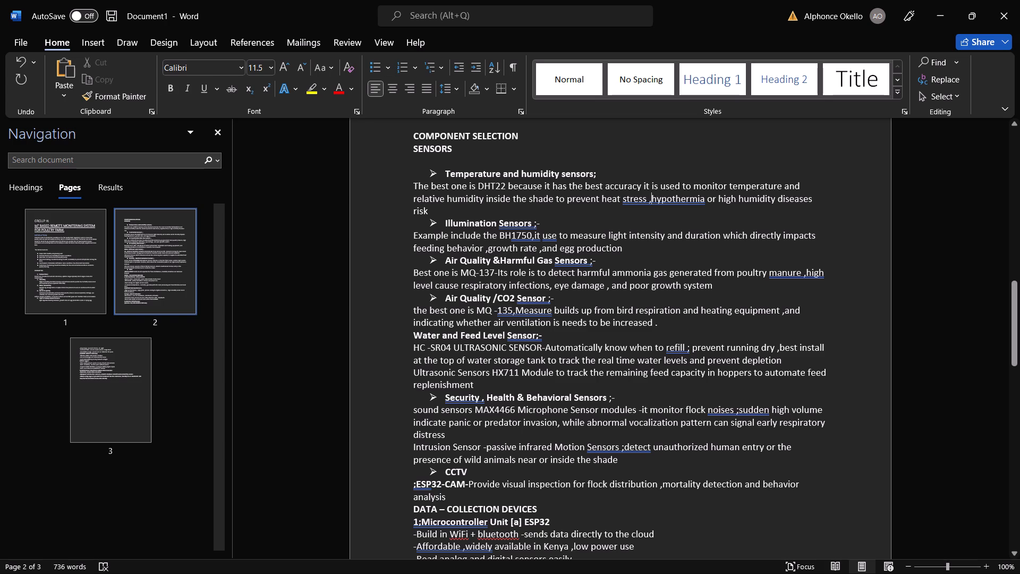
left_click(647, 202)
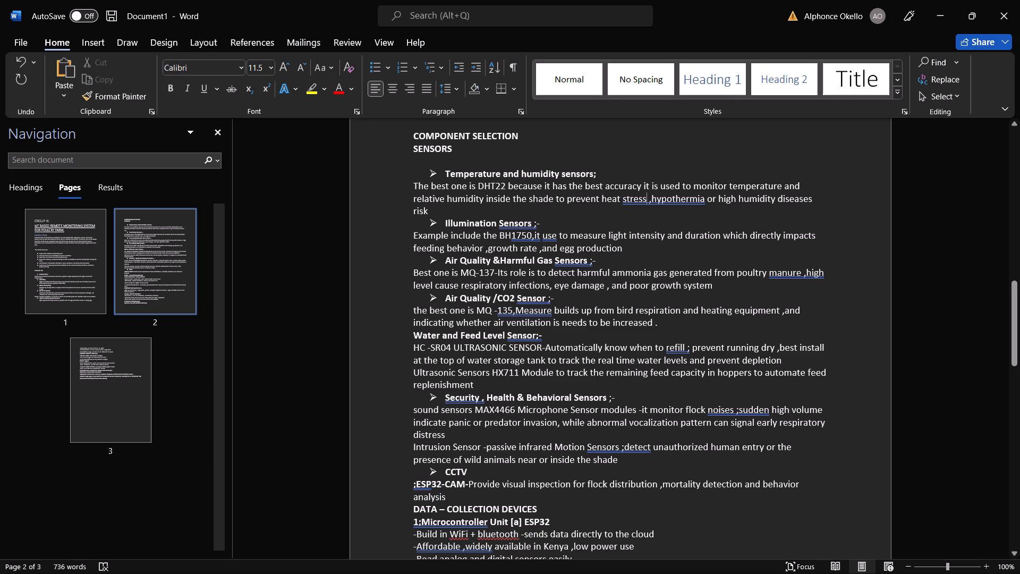
left_click(649, 202)
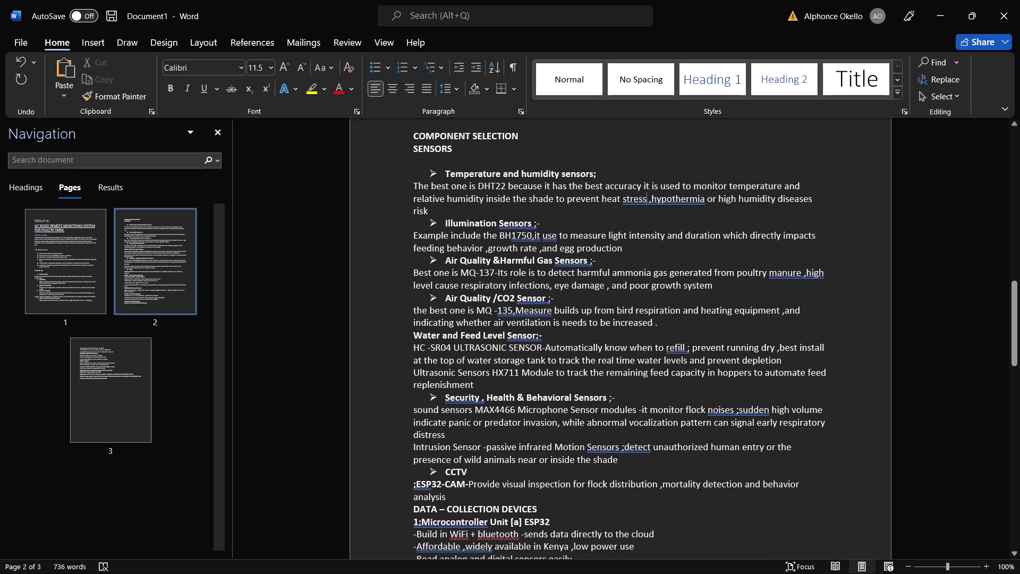
key("BackSpace")
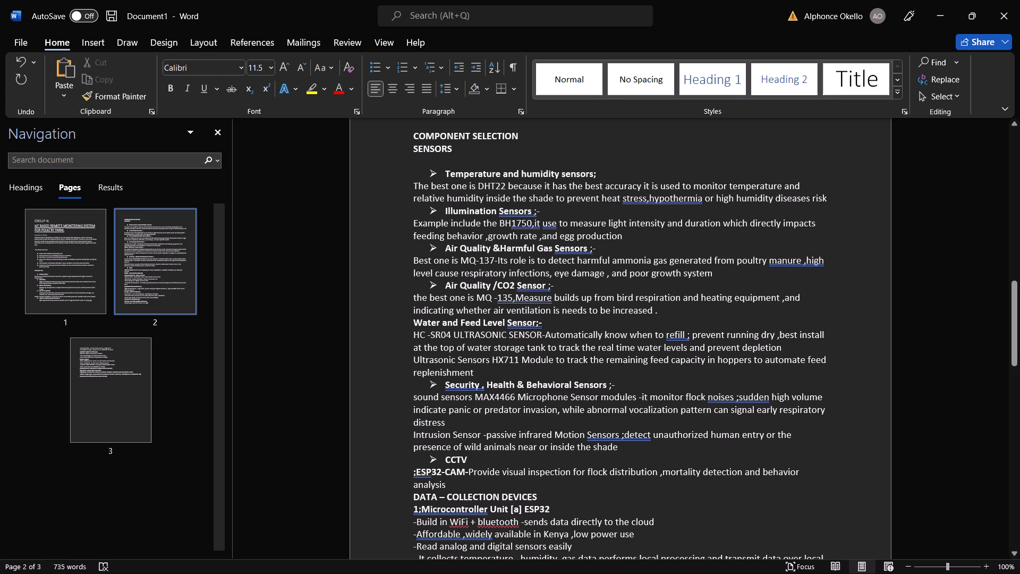
left_click(651, 201)
left_click(651, 201)
key("space")
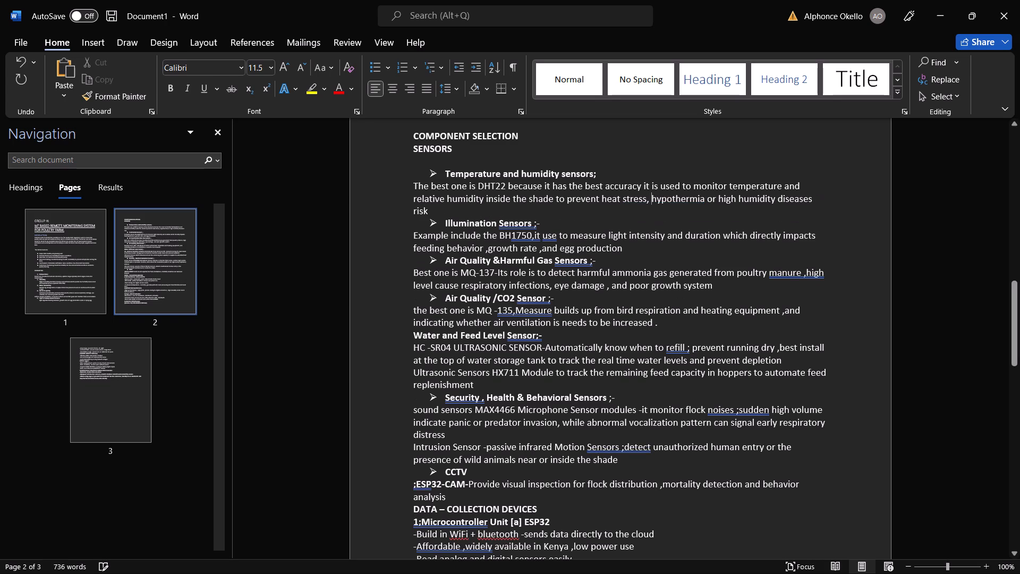
left_click(535, 238)
key("space")
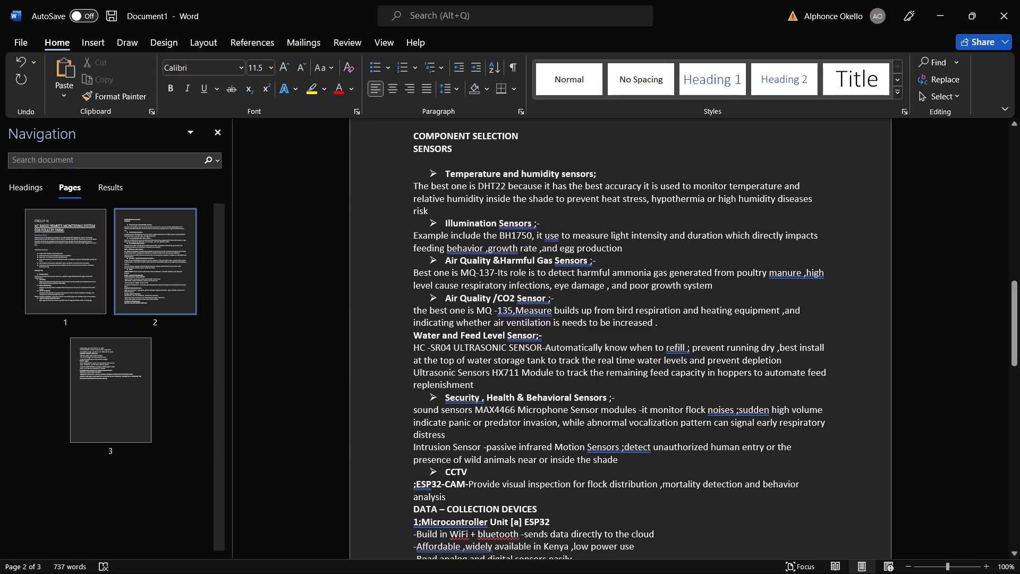
left_click(558, 235)
Remove the space before the semicolon and the trailing hyphen so the second sensor title reads "Illumination Sensors;".
left_click(533, 225)
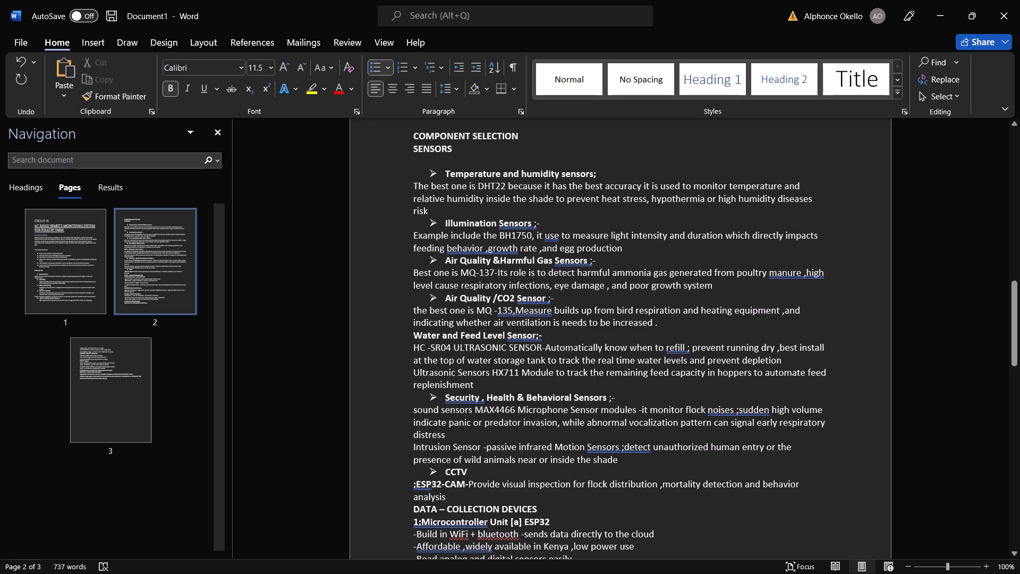
key("BackSpace")
left_click(540, 223)
key("BackSpace")
Correct the punctuation in the illumination description so it reads "feeding behavior, growth rate and egg production".
left_click(483, 247)
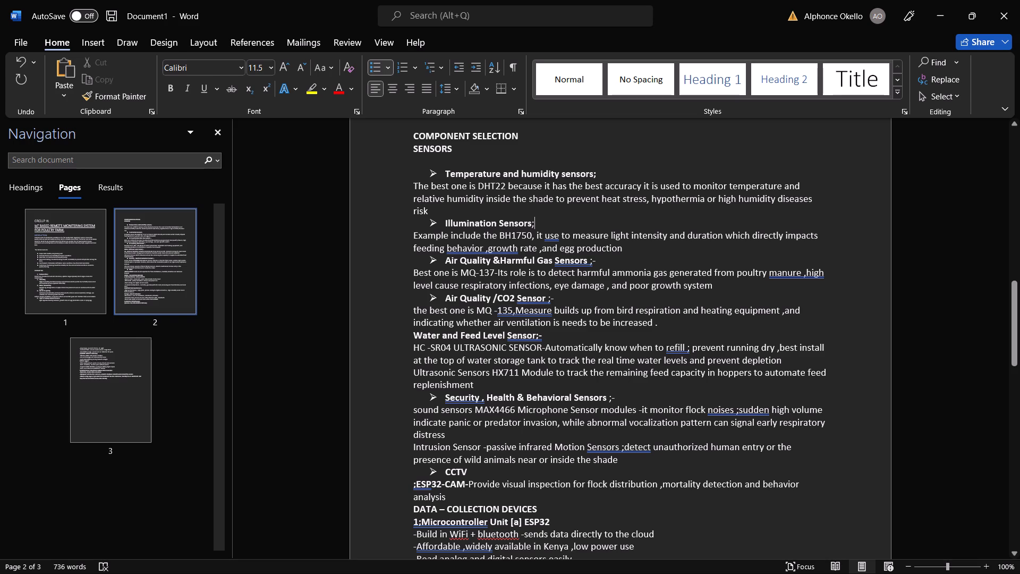
left_click(484, 249)
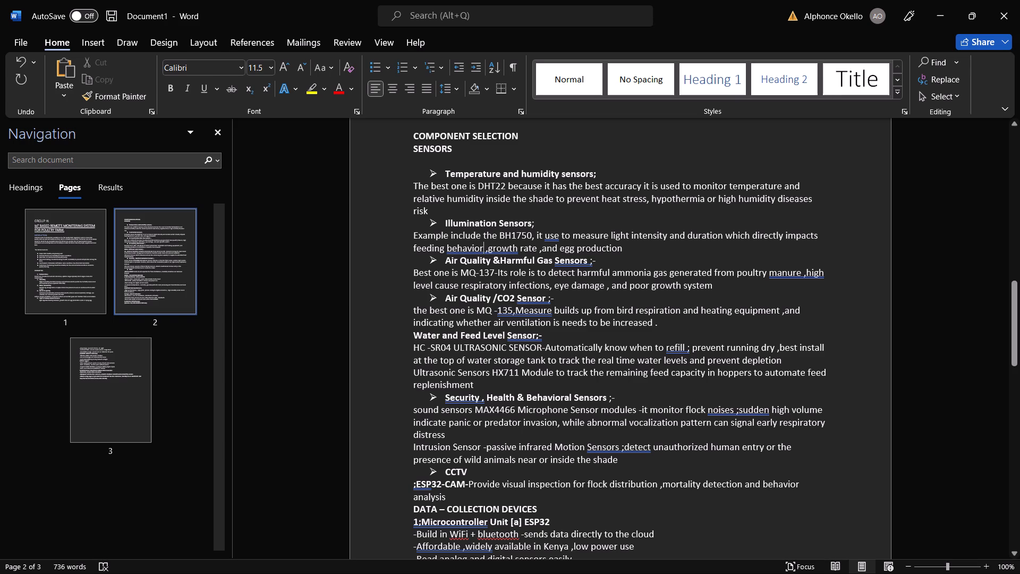
left_click(486, 249)
key("BackSpace")
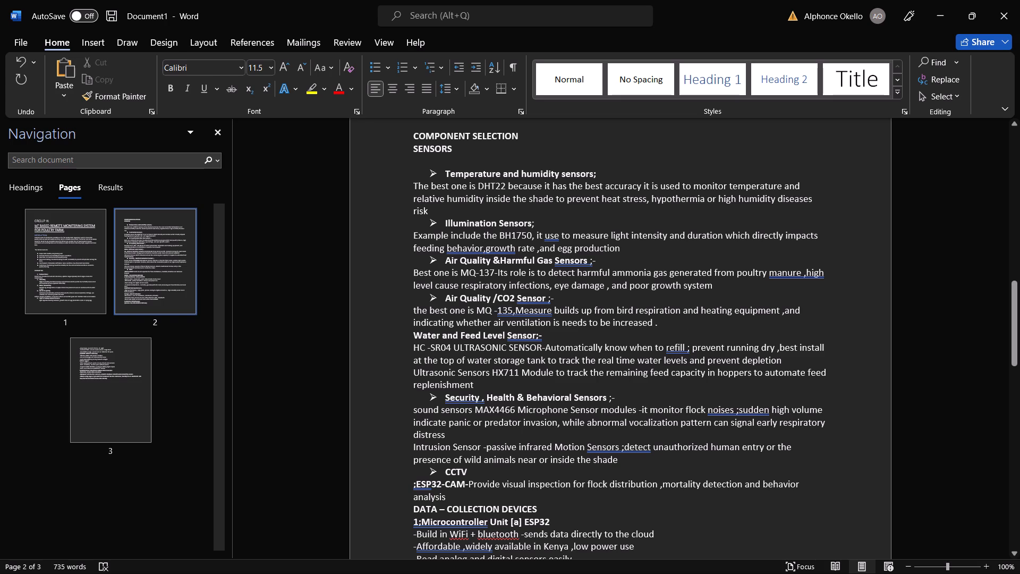
left_click(485, 249)
key("space")
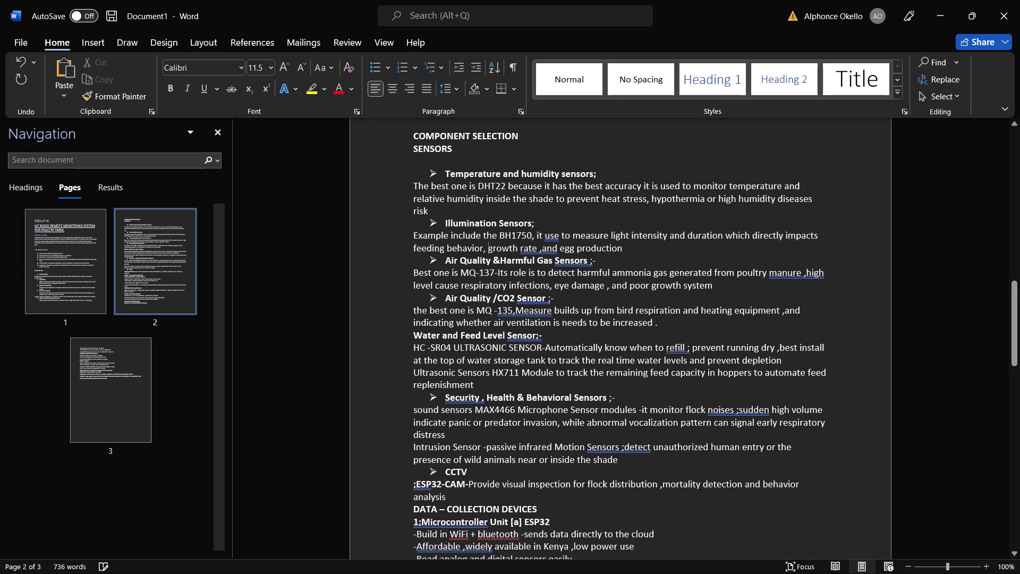
left_click(539, 249)
key("BackSpace")
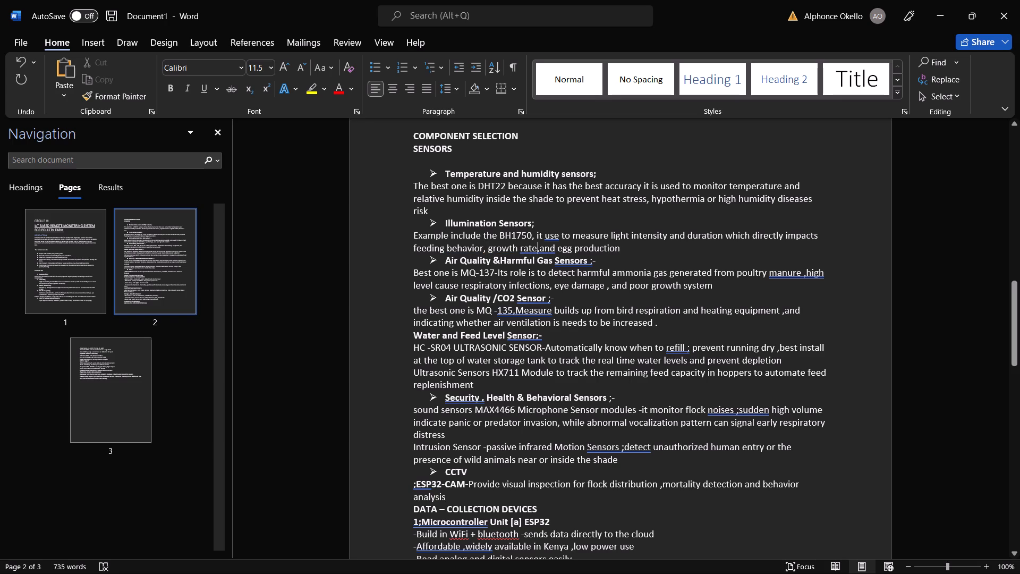
left_click(540, 249)
key("space")
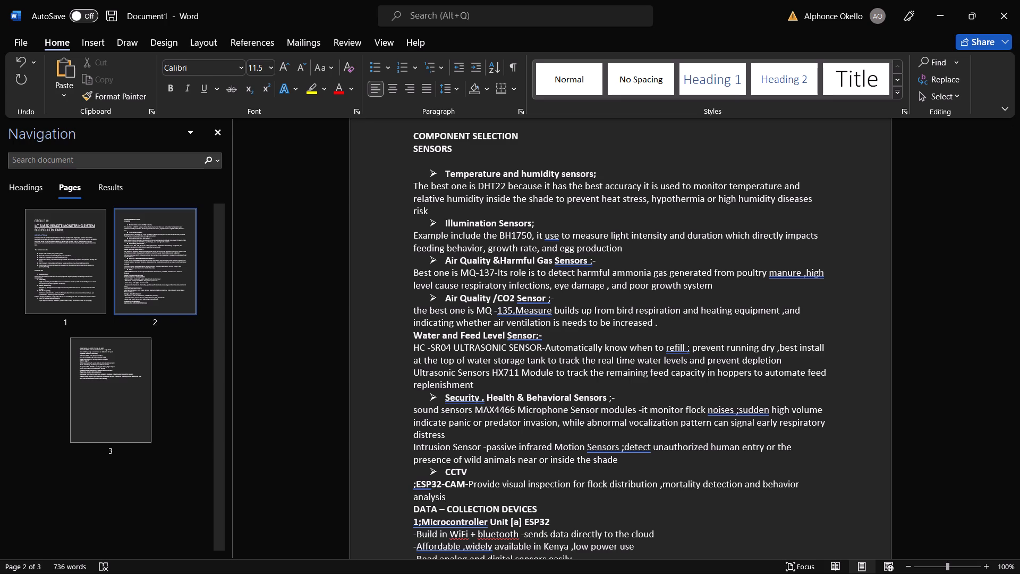
key("BackSpace")
key("BackSpace")
key("space")
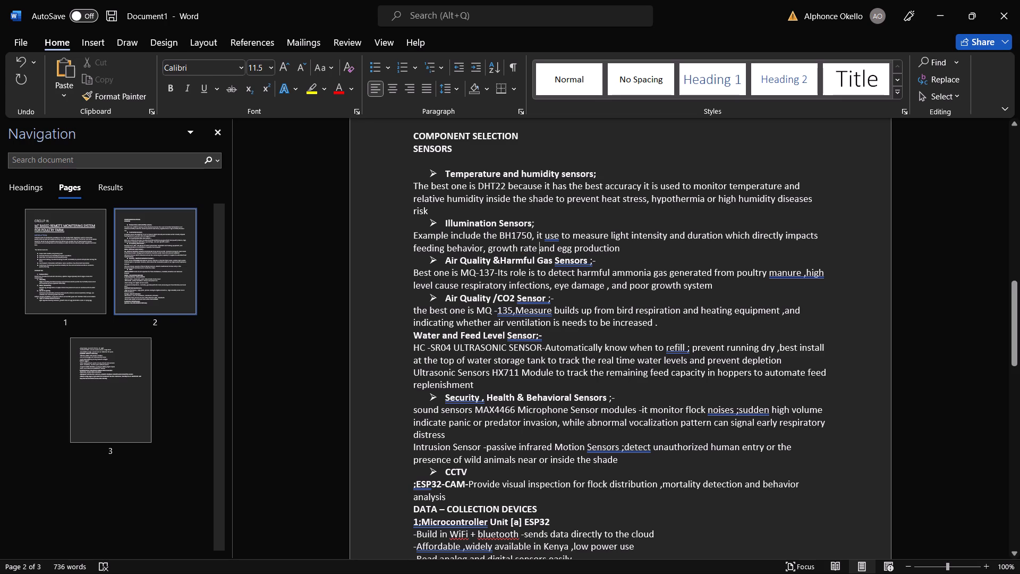
Remove the space before the semicolon and the trailing hyphen so the third sensor title reads "Air Quality &Harmful Gas Sensors;".
scroll(622, 258, "down", 1)
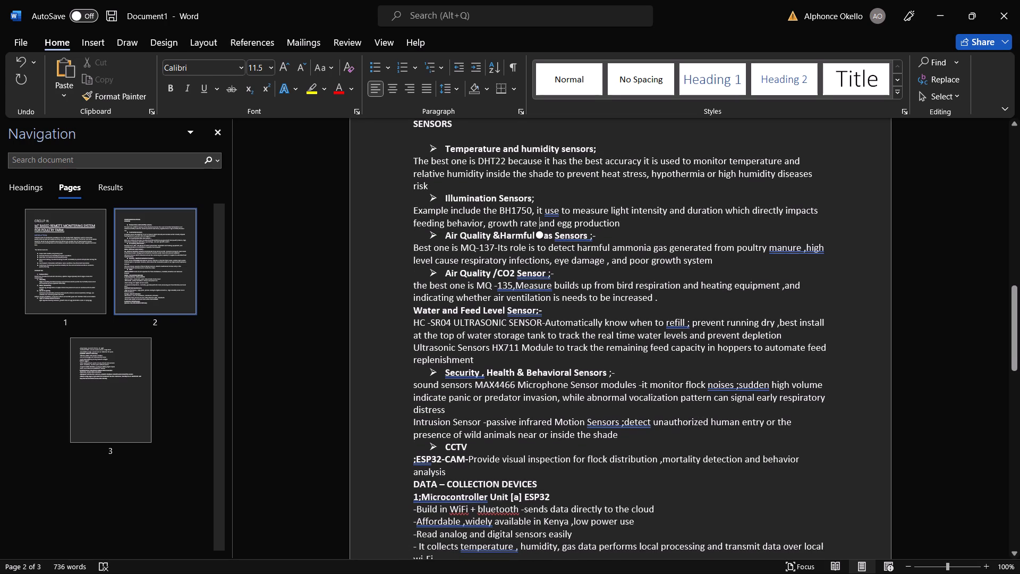
left_click(590, 239)
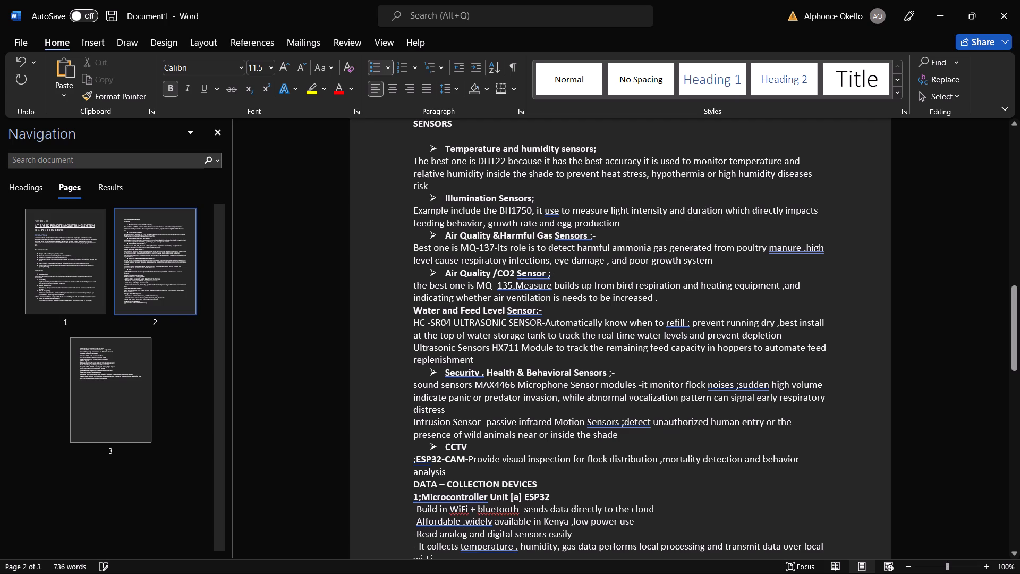
key("BackSpace")
left_click(603, 238)
key("BackSpace")
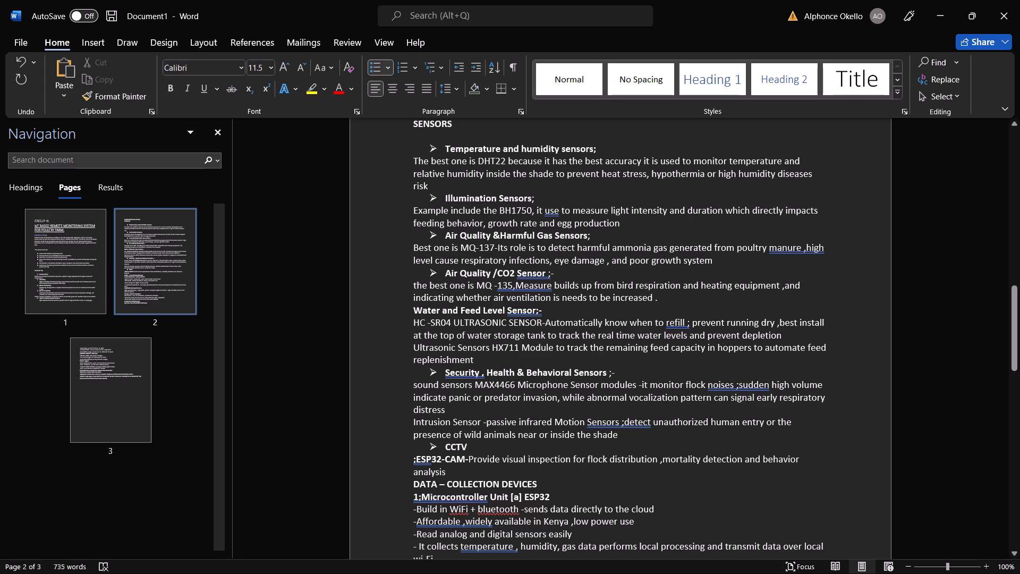
Correct the comma spacing in the harmful gas description to "poultry manure, high" and "eye damage, and".
left_click(802, 249)
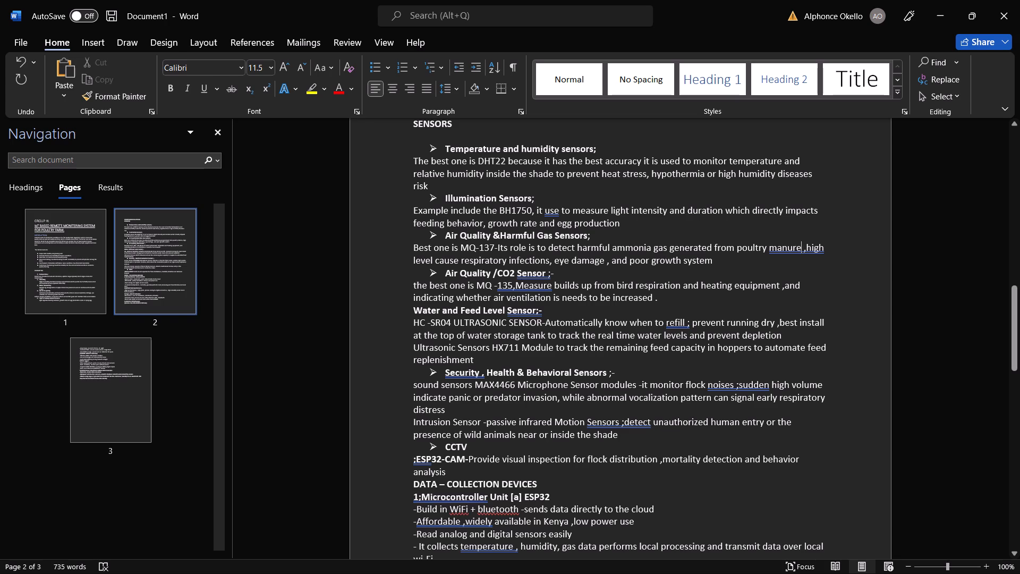
left_click(803, 249)
key("BackSpace")
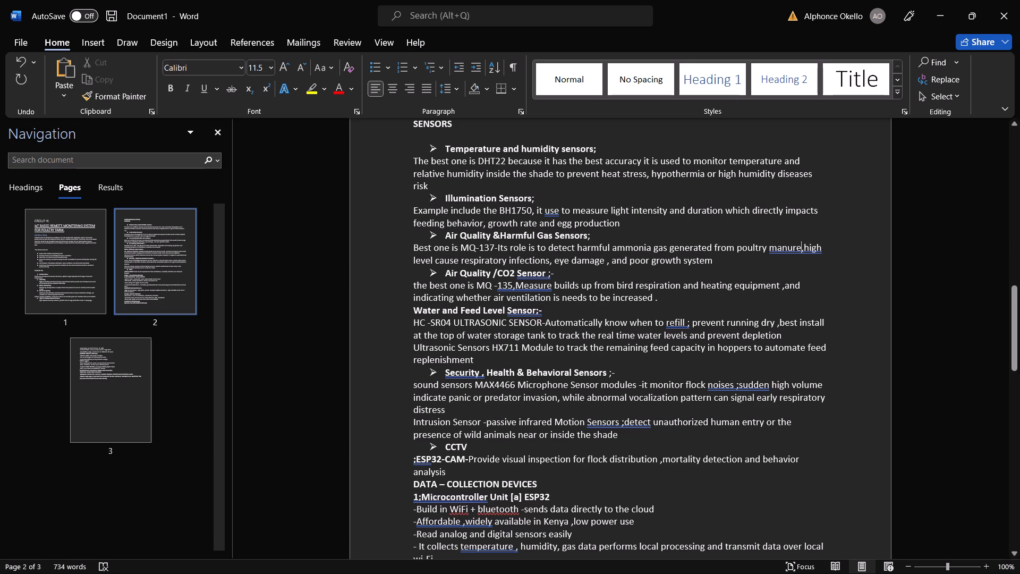
left_click(804, 248)
key("space")
double_click(607, 263)
left_click(607, 263)
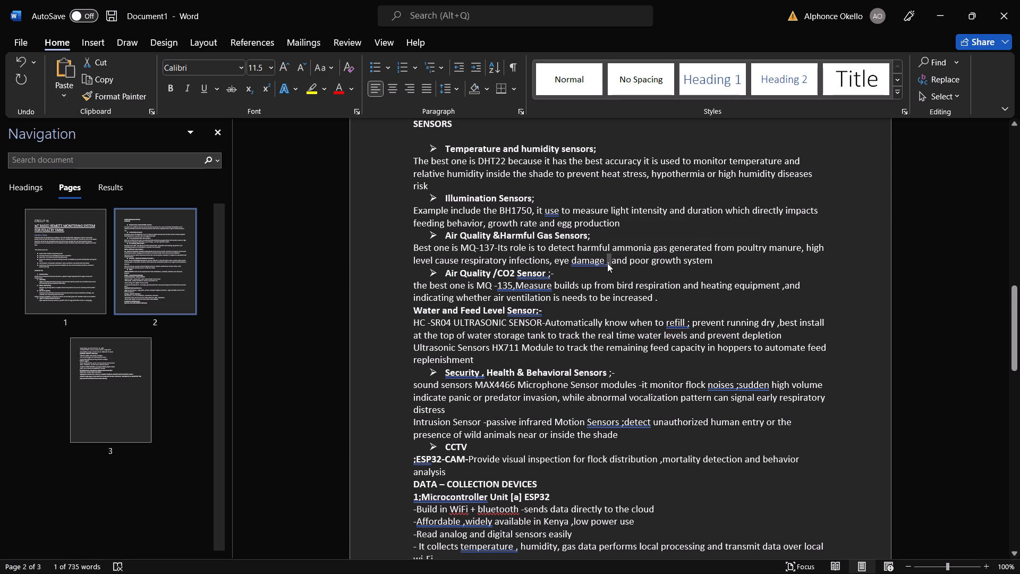
key("BackSpace")
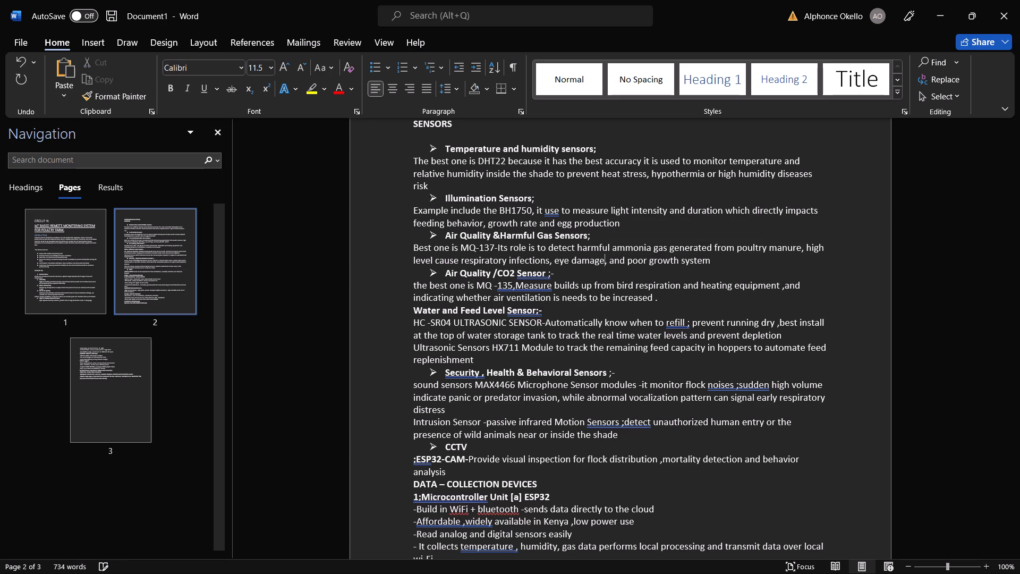
left_click(613, 264)
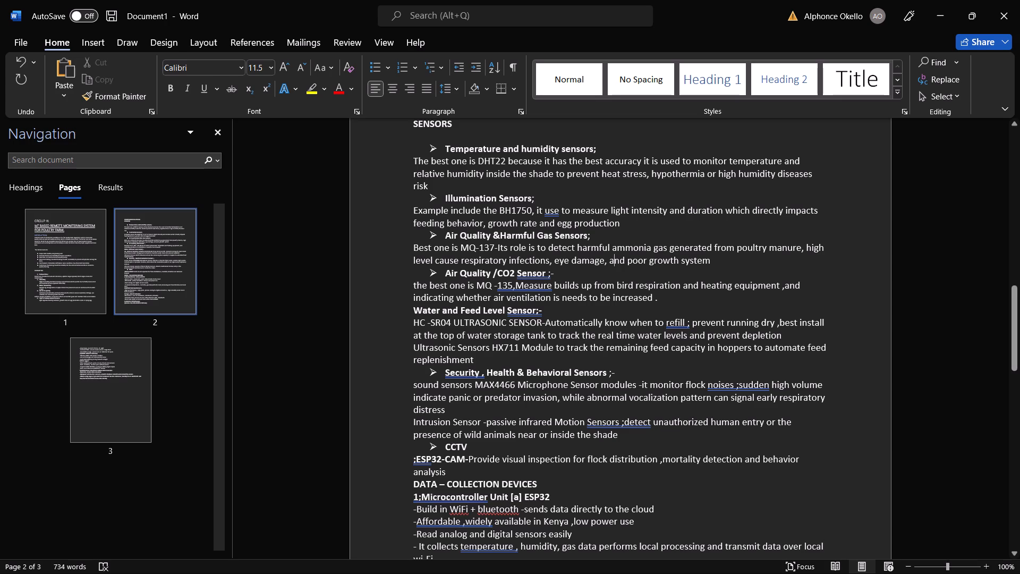
Remove the space before the semicolon and the trailing hyphen so the fourth sensor title reads "Air Quality /CO2 Sensor;".
left_click(548, 275)
key("BackSpace")
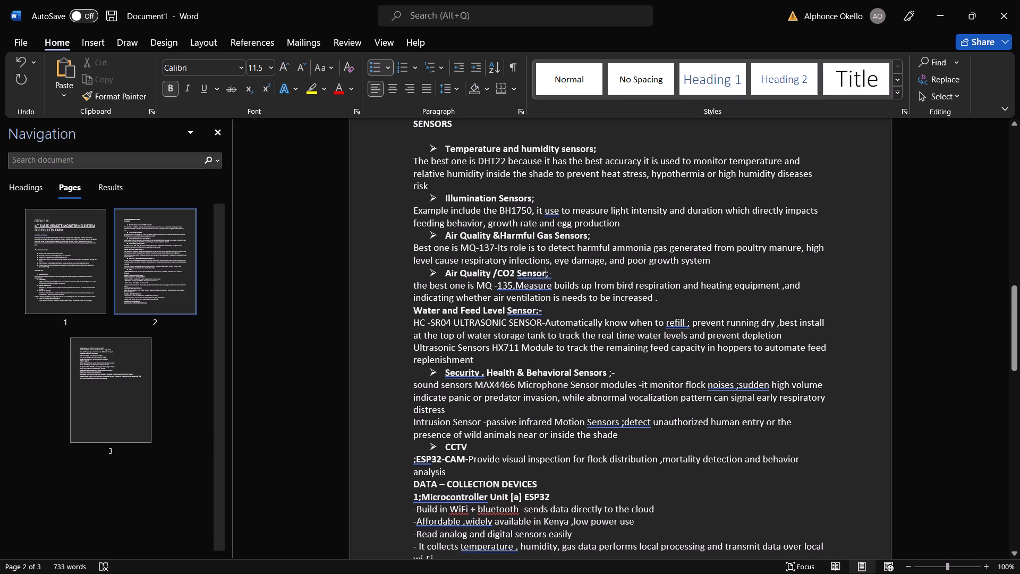
left_click(552, 273)
key("BackSpace")
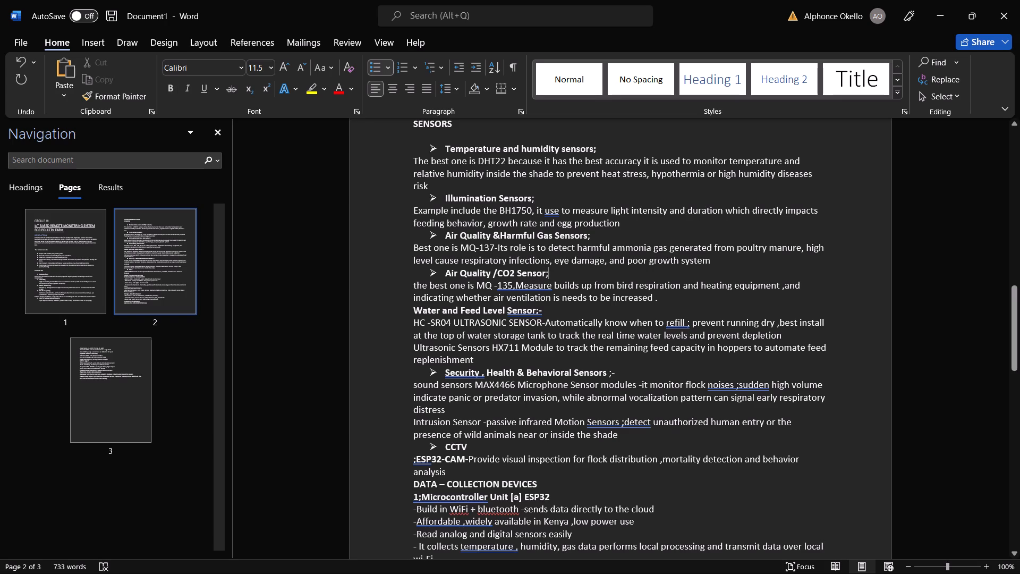
Correct the CO2 sensor description's punctuation and spacing to "MQ -135, Measure", "heating equipment and" and "increased.".
left_click(515, 287)
key("space")
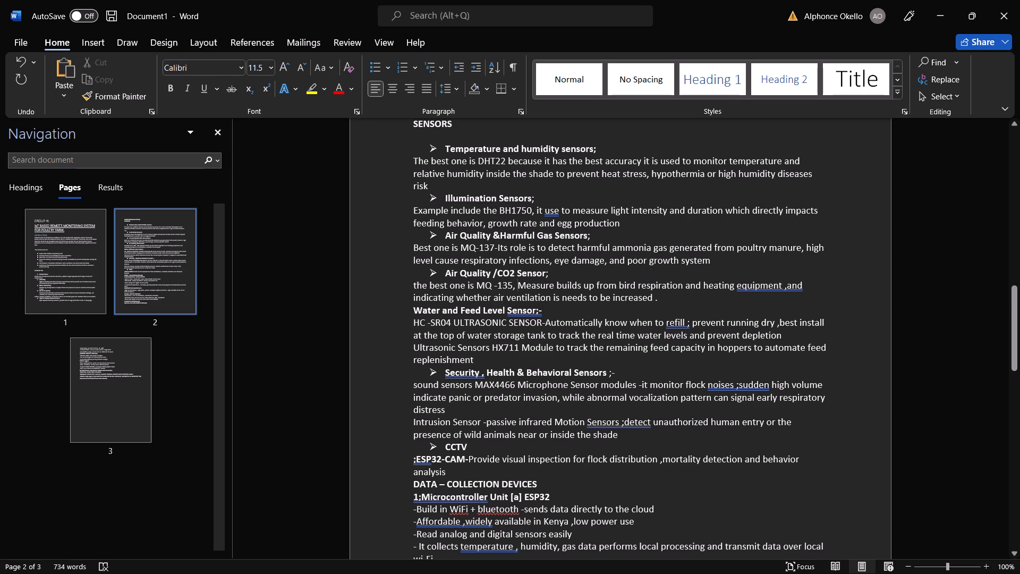
left_click(784, 285)
key("BackSpace")
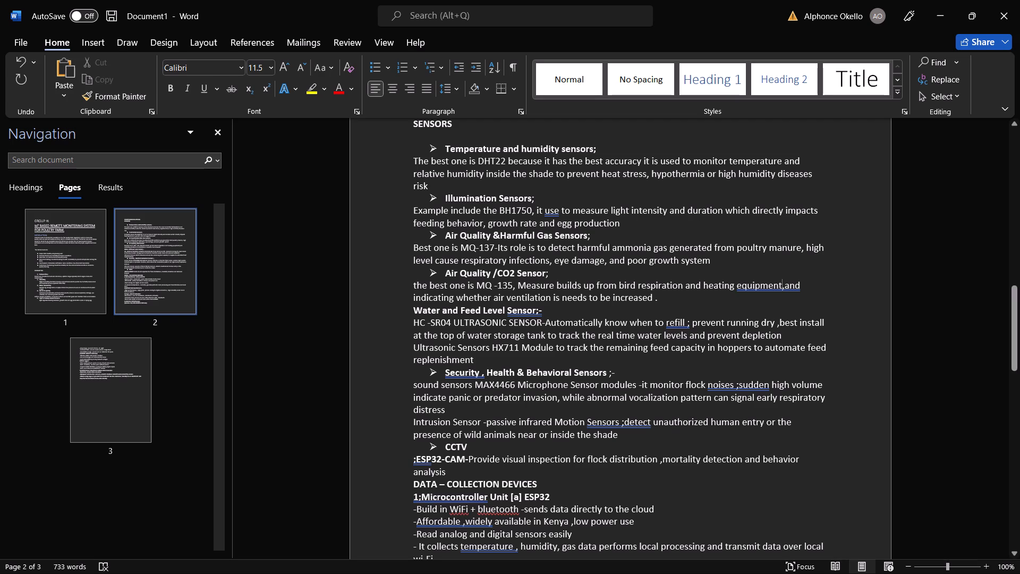
left_click(786, 288)
key("BackSpace")
key("space")
left_click(656, 300)
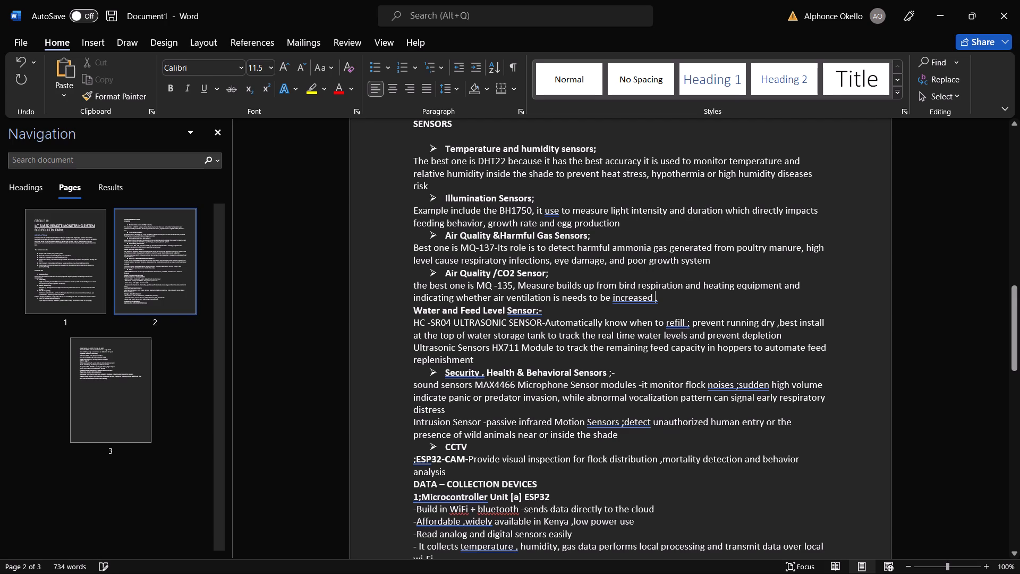
key("BackSpace")
Apply the arrowhead bullet to the Water and Feed Level Sensor title.
left_click_drag(413, 315, 544, 309)
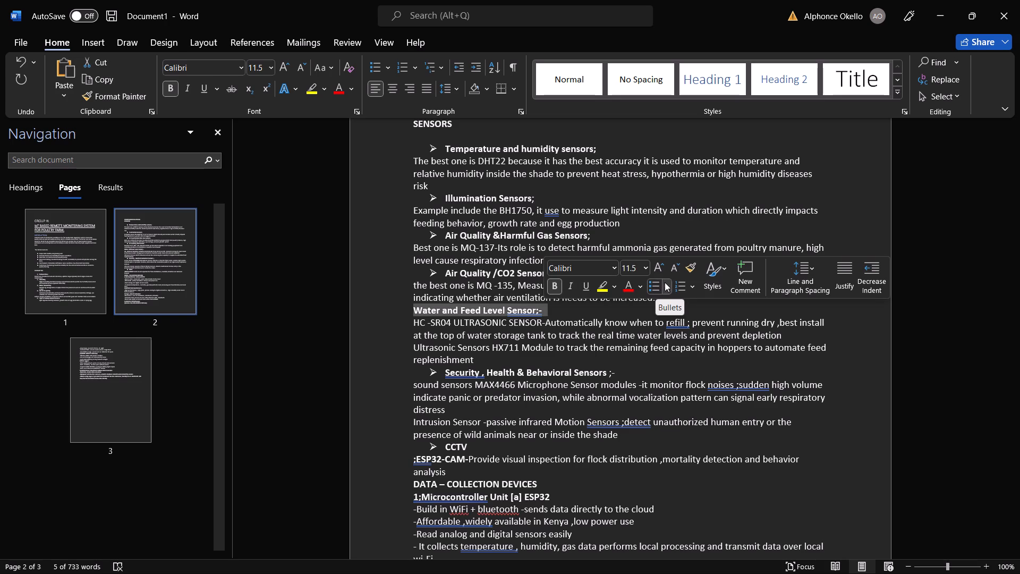
left_click(666, 282)
left_click(662, 326)
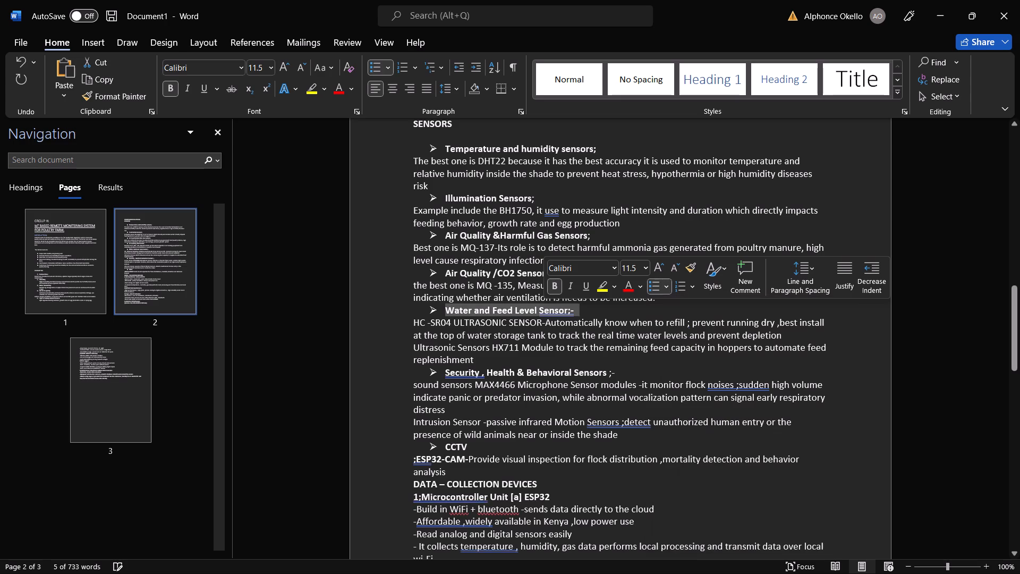
left_click(705, 314)
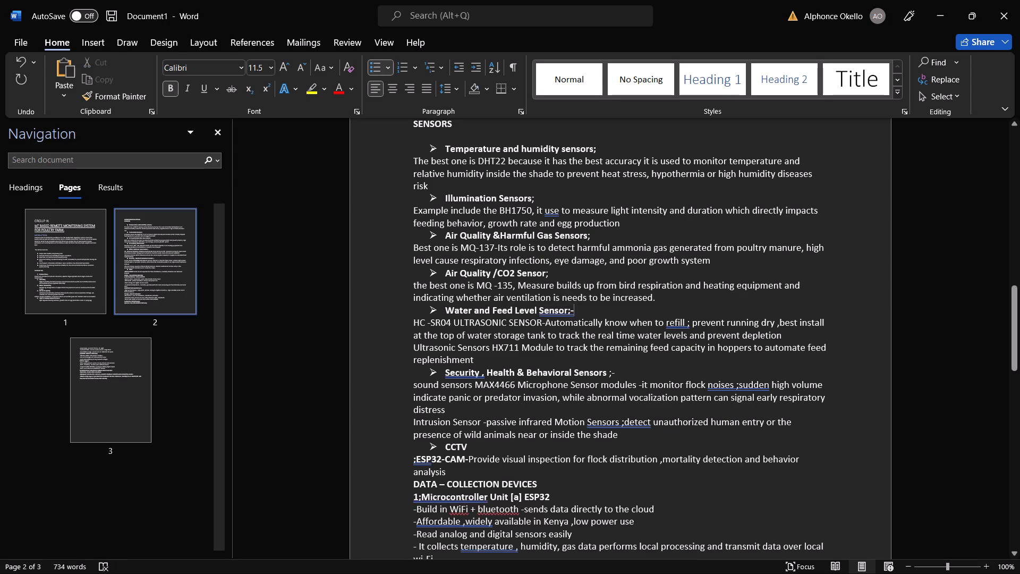
Remove the trailing hyphen from the Water and Feed Level Sensor title and correct its description's spacing to "refill; prevent" and "dry, best".
key("BackSpace")
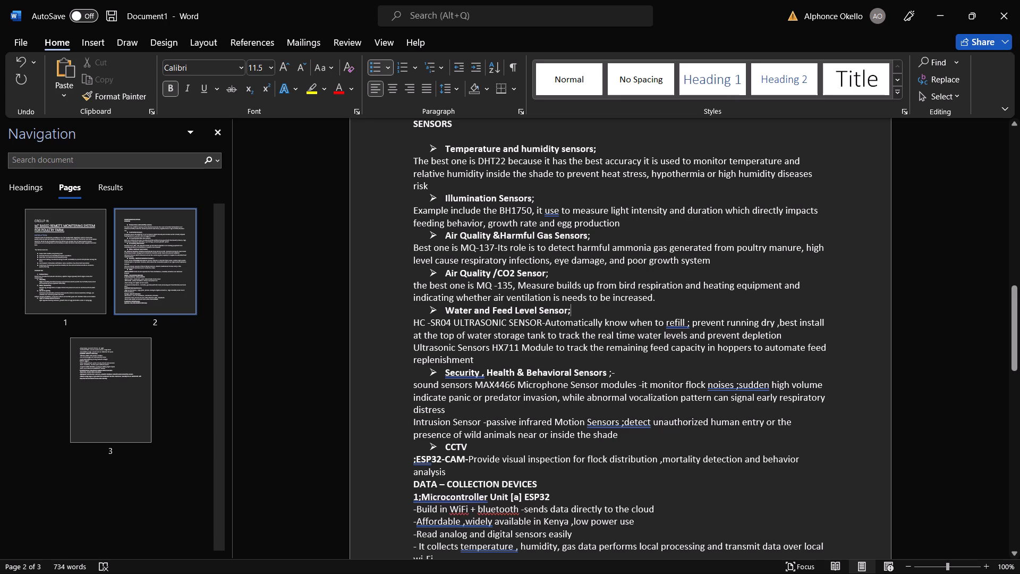
left_click(688, 326)
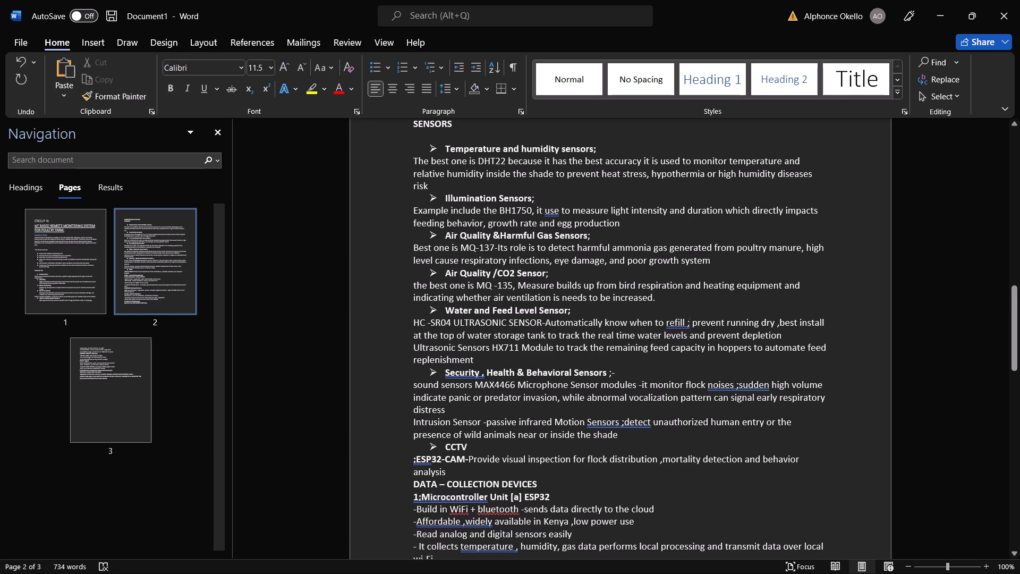
left_click(686, 324)
key("BackSpace")
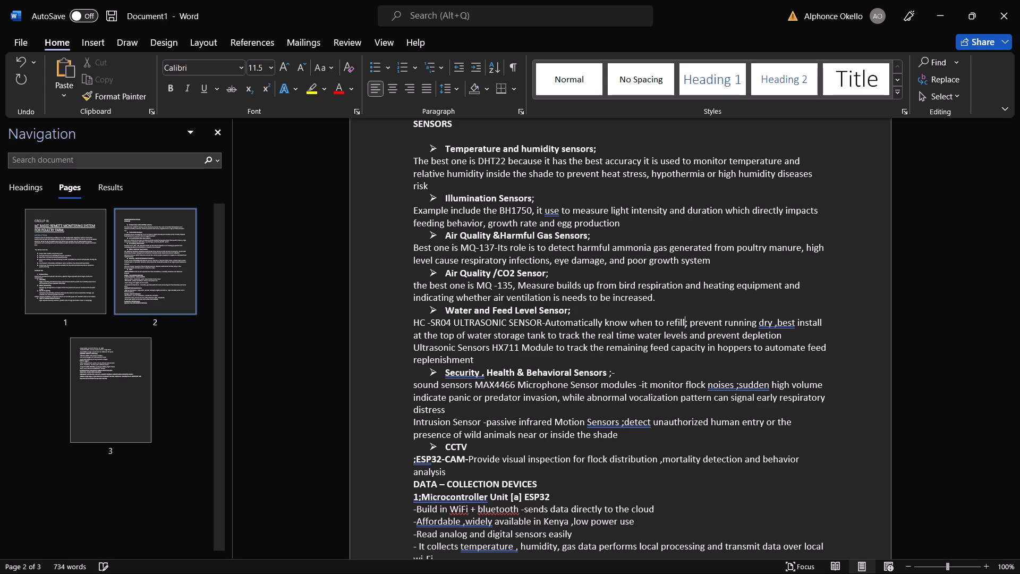
left_click(775, 323)
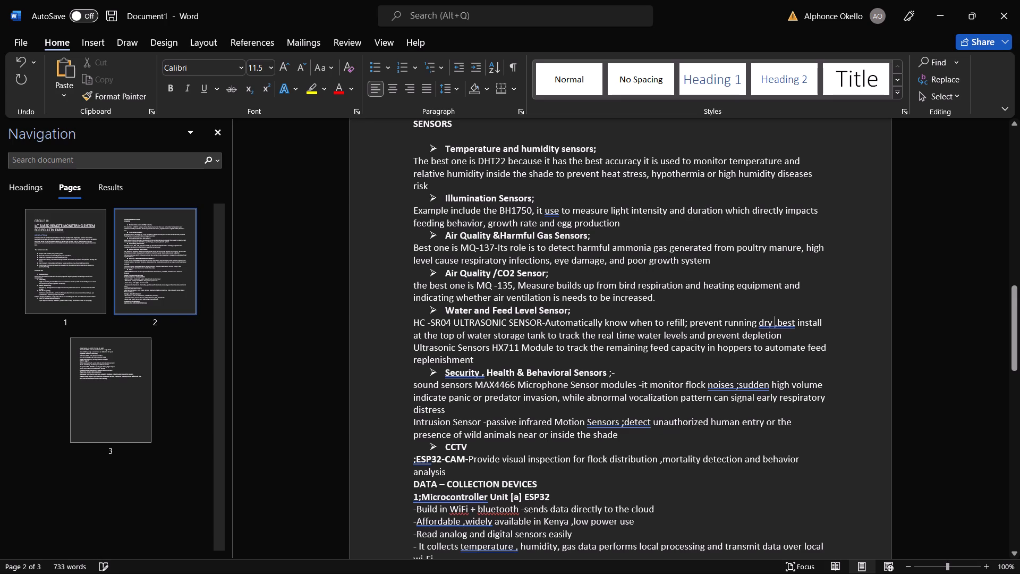
key("BackSpace")
left_click(775, 323)
key("space")
Fix the comma and semicolon spacing and drop the trailing hyphen so the sixth sensor title reads "Security, Health & Behavioral Sensors;".
scroll(651, 331, "down", 1)
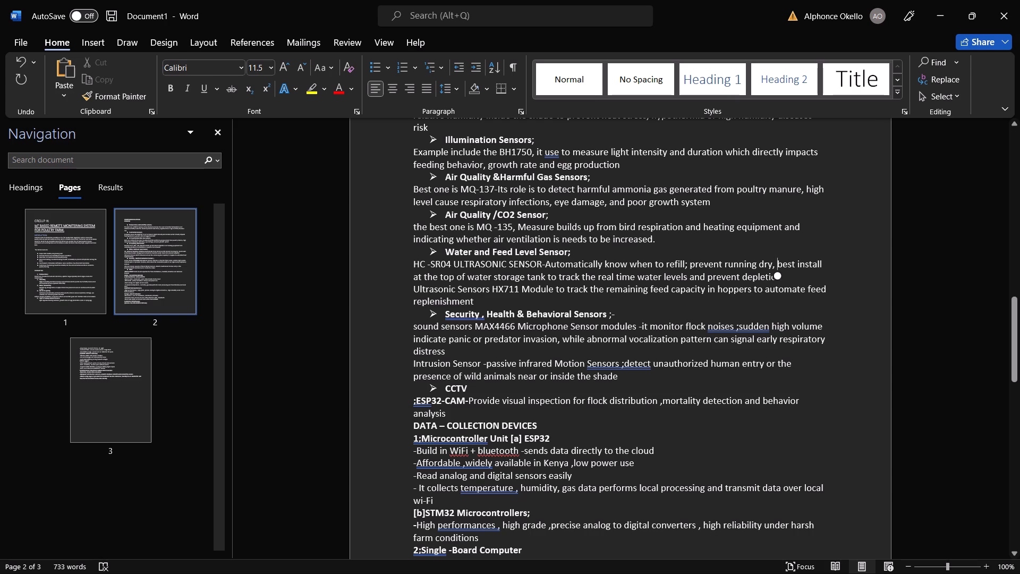
left_click(481, 317)
key("BackSpace")
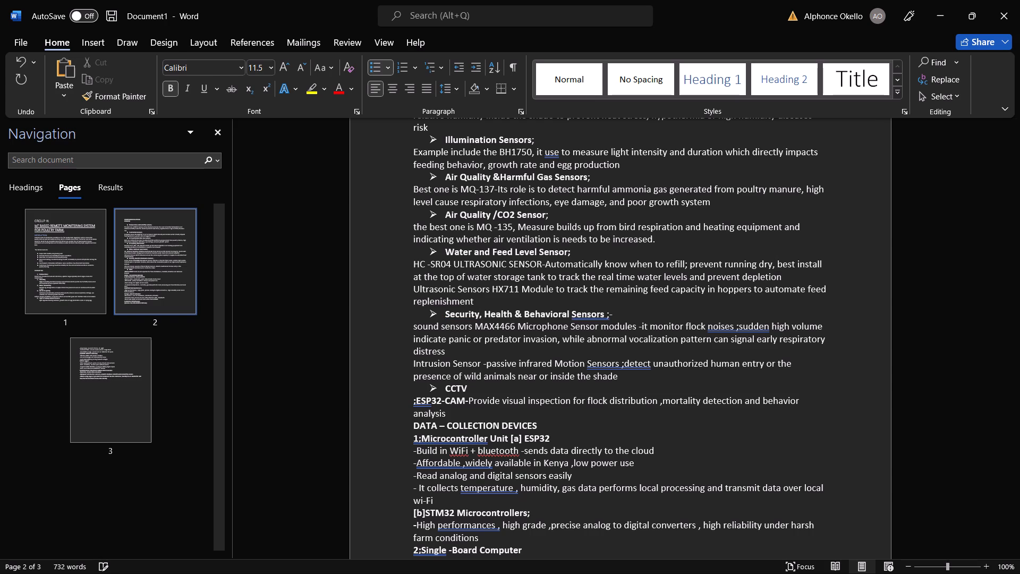
left_click(606, 318)
key("BackSpace")
left_click(619, 317)
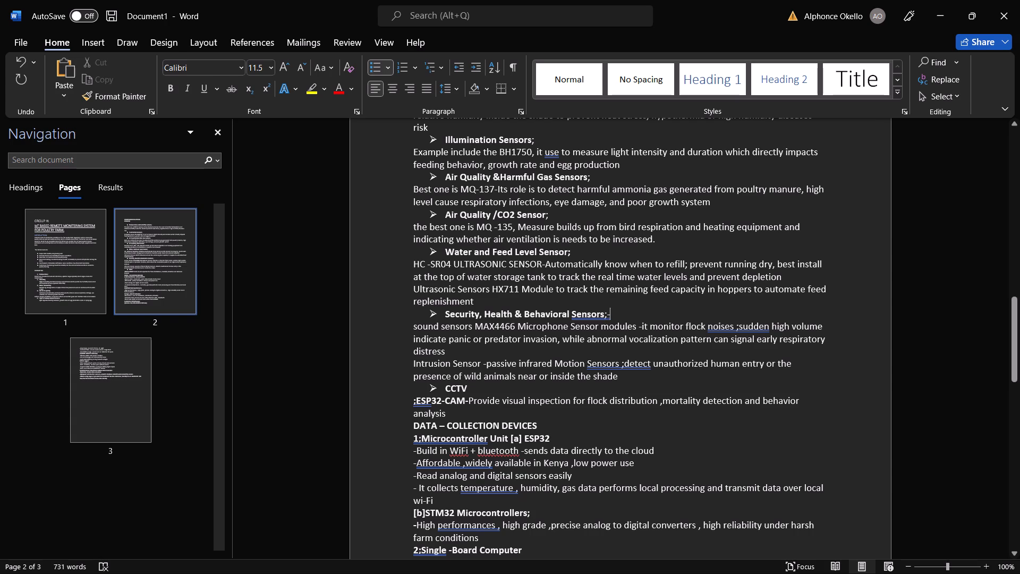
key("BackSpace")
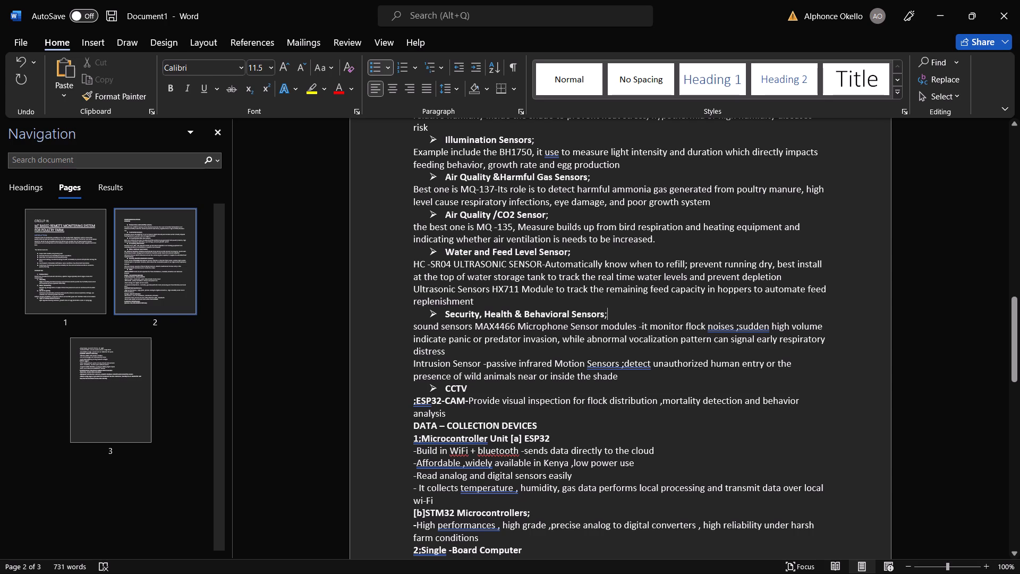
Correct the semicolon spacing in the sound and intrusion sensor descriptions to "noises; sudden" and "Motion Sensors; detect".
left_click(737, 331)
key("BackSpace")
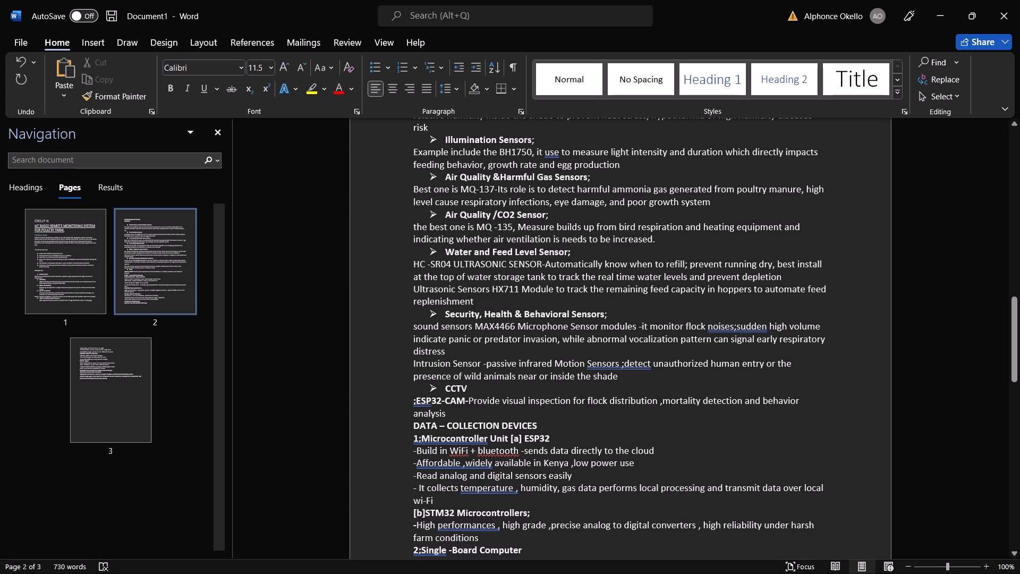
left_click(737, 327)
key("space")
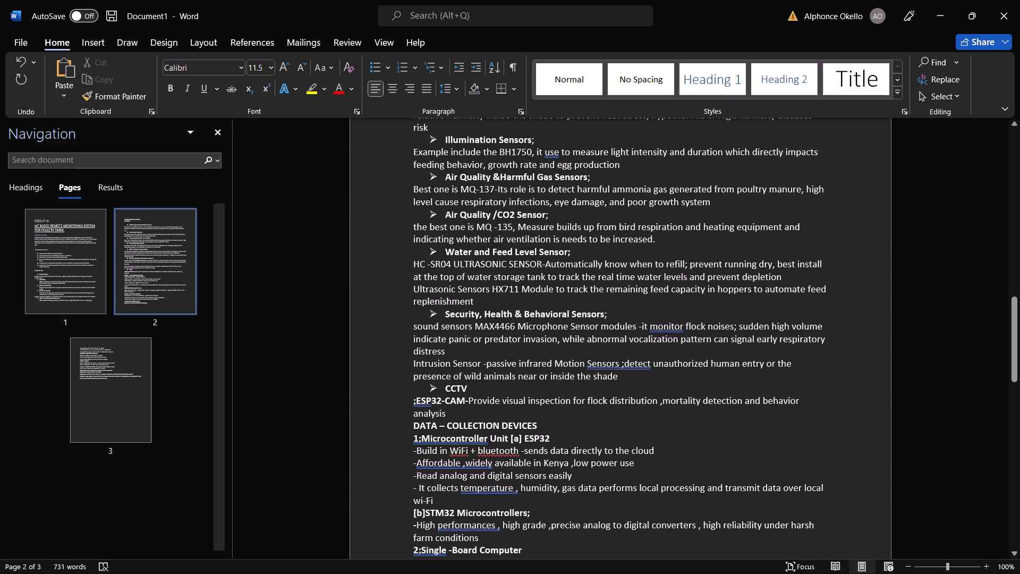
left_click(621, 364)
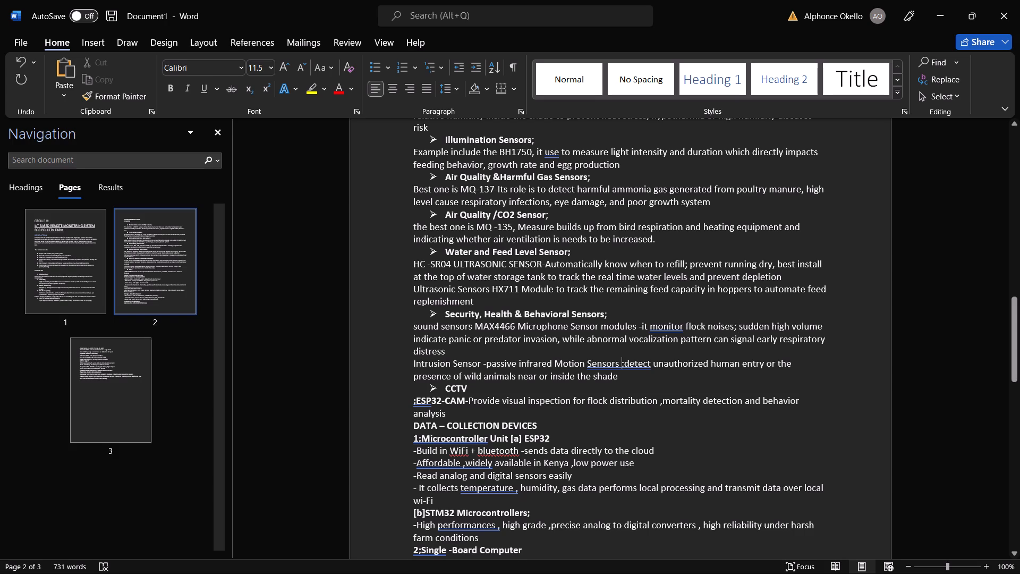
key("BackSpace")
left_click(622, 368)
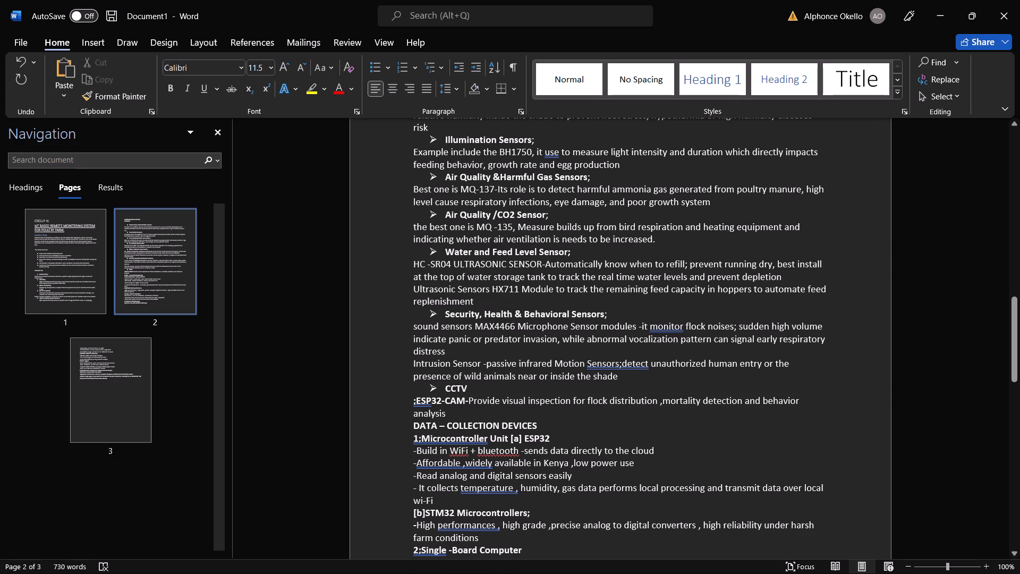
key("space")
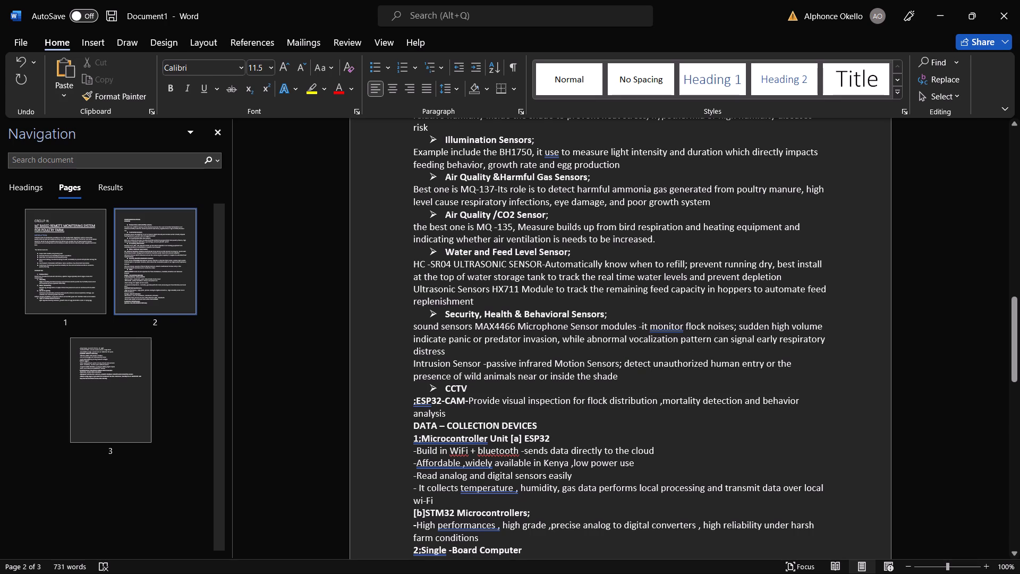
Review the CCTV and data collection devices text, and check the heading formatting on the earlier pages.
scroll(561, 396, "down", 1)
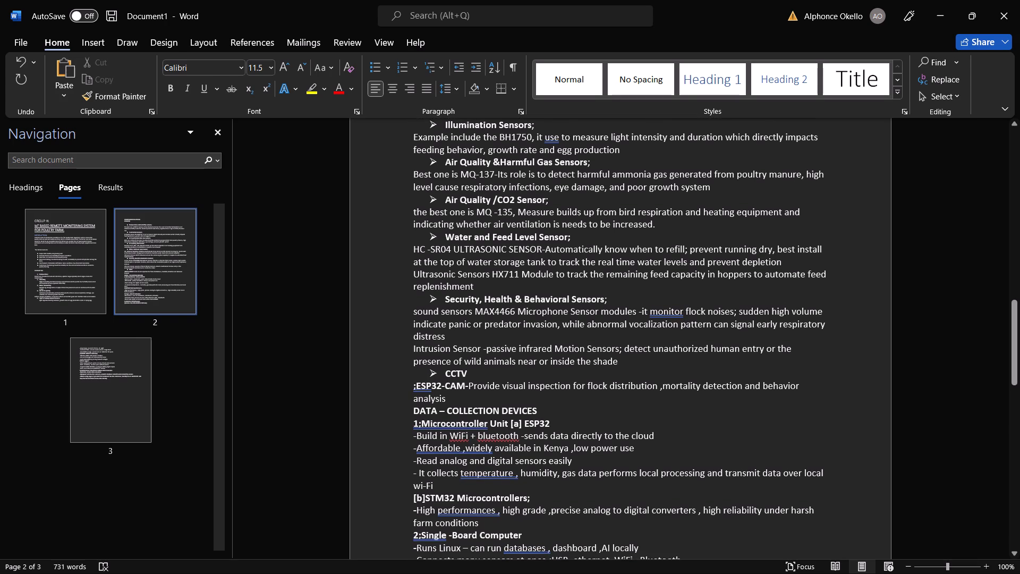
scroll(561, 396, "down", 3)
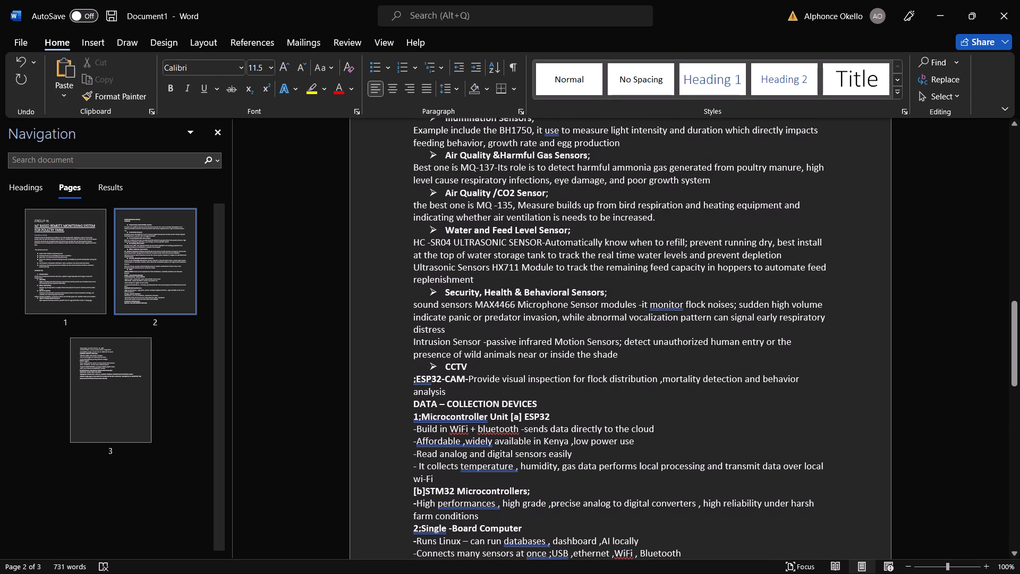
scroll(561, 396, "down", 2)
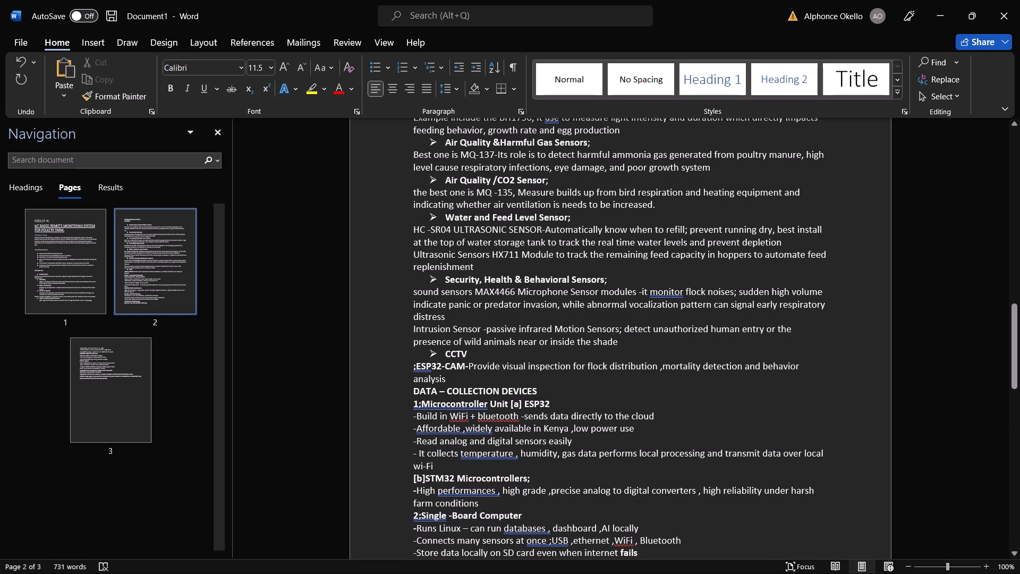
scroll(561, 396, "down", 3)
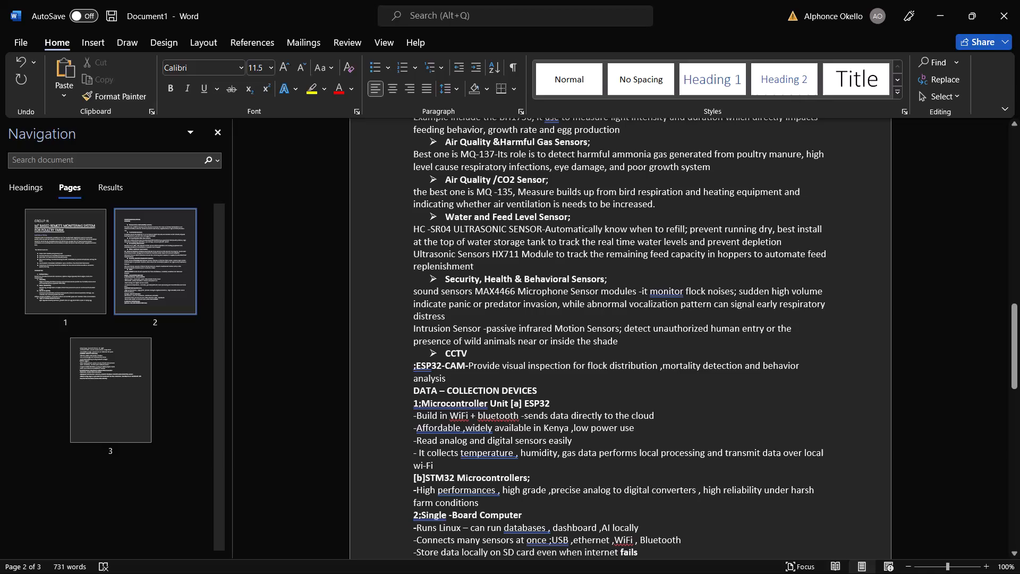
scroll(561, 396, "down", 3)
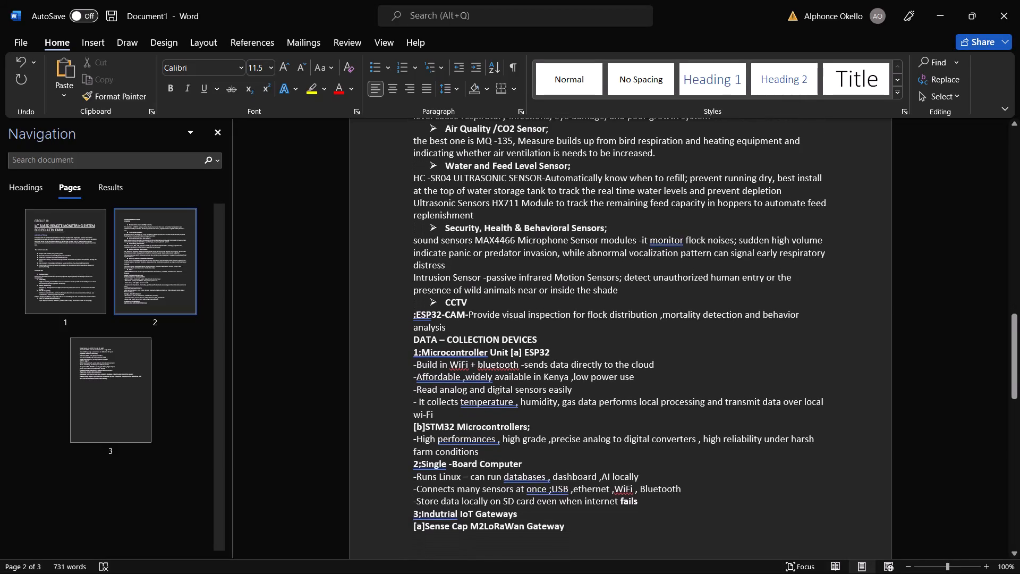
scroll(561, 396, "down", 1)
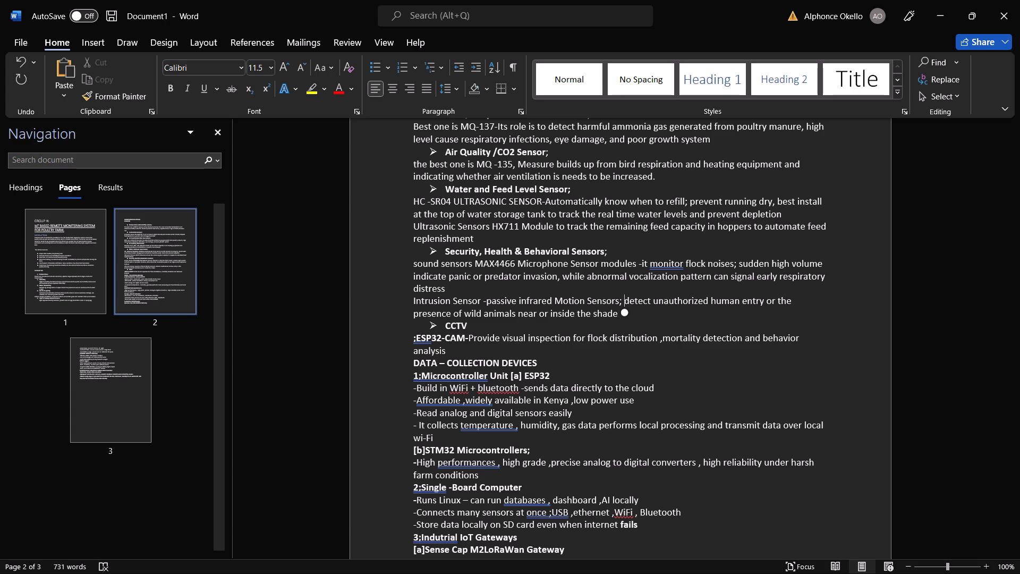
left_click(447, 348)
scroll(568, 306, "up", 4)
scroll(568, 306, "right", 1)
scroll(568, 306, "down", 1)
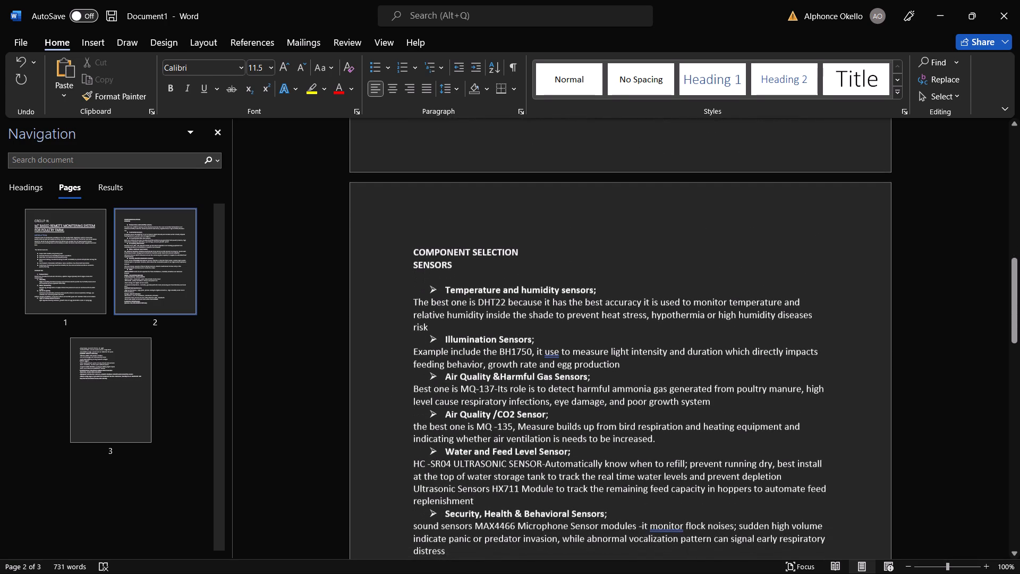
scroll(568, 306, "down", 1)
scroll(568, 306, "up", 1)
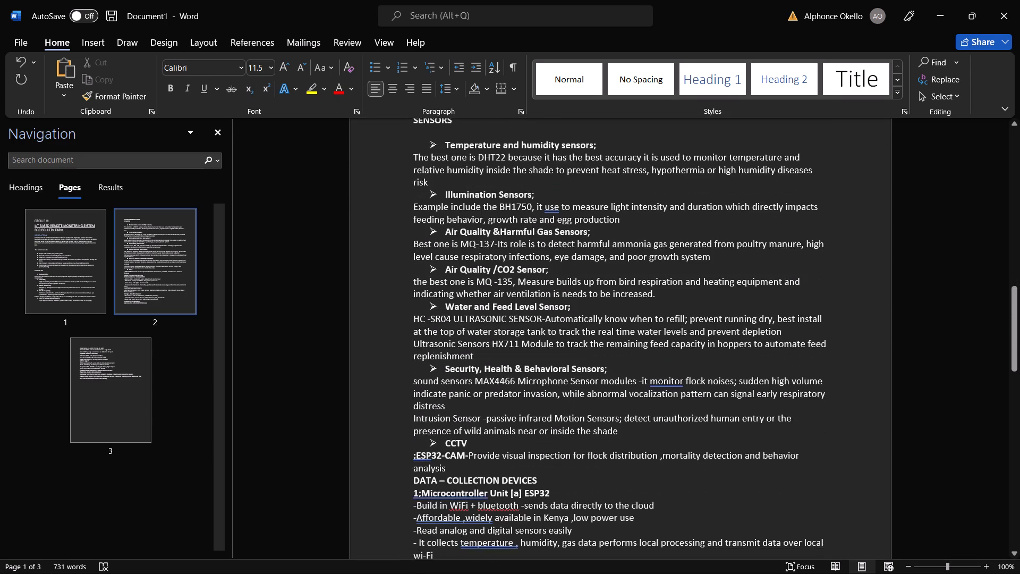
scroll(568, 306, "up", 4)
scroll(568, 306, "right", 1)
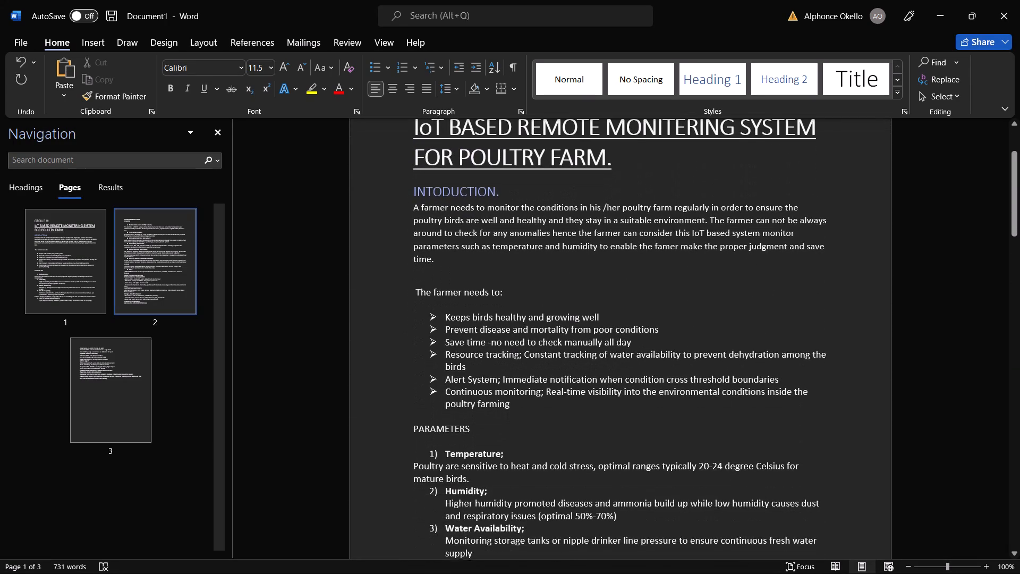
scroll(568, 306, "right", 1)
Apply the Heading 1 style to the COMPONENT SELECTION heading and underline it.
scroll(568, 306, "down", 3)
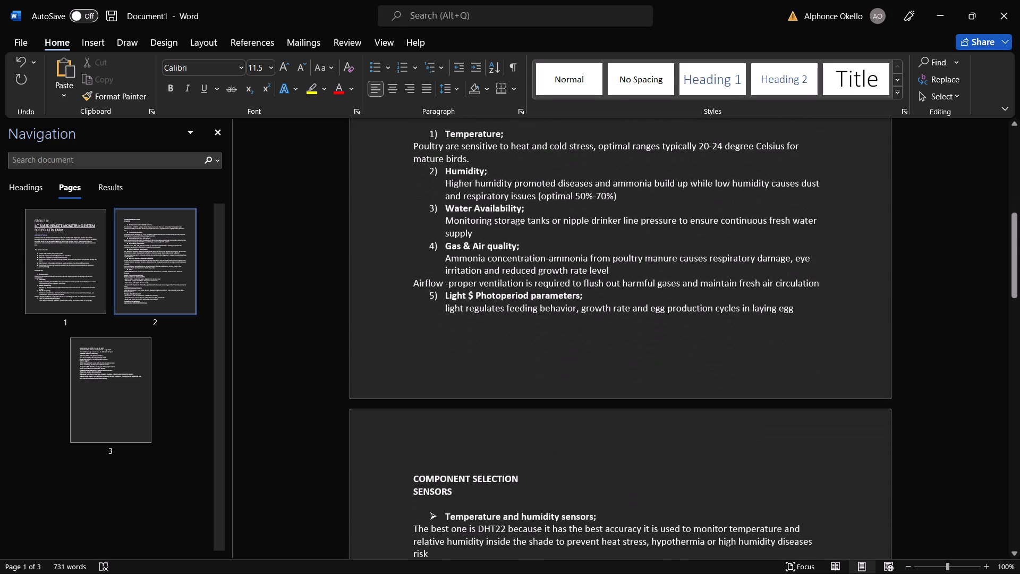
left_click(523, 472)
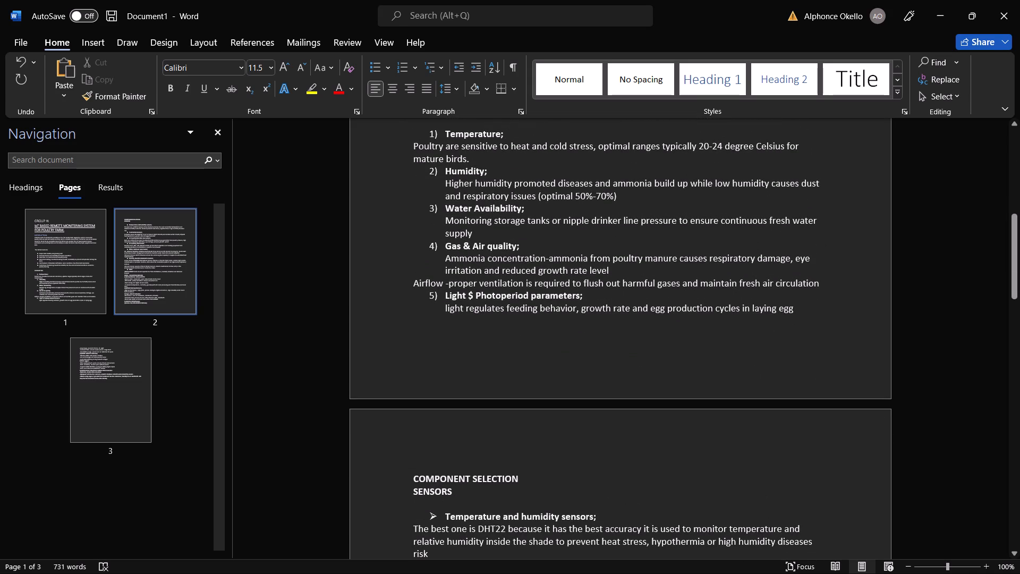
left_click_drag(523, 472, 422, 476)
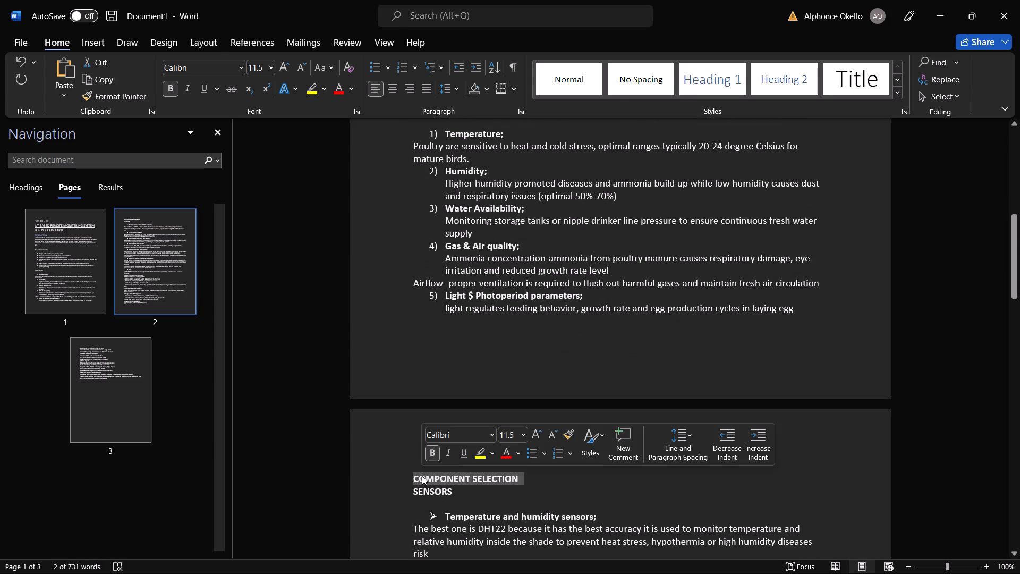
left_click(719, 84)
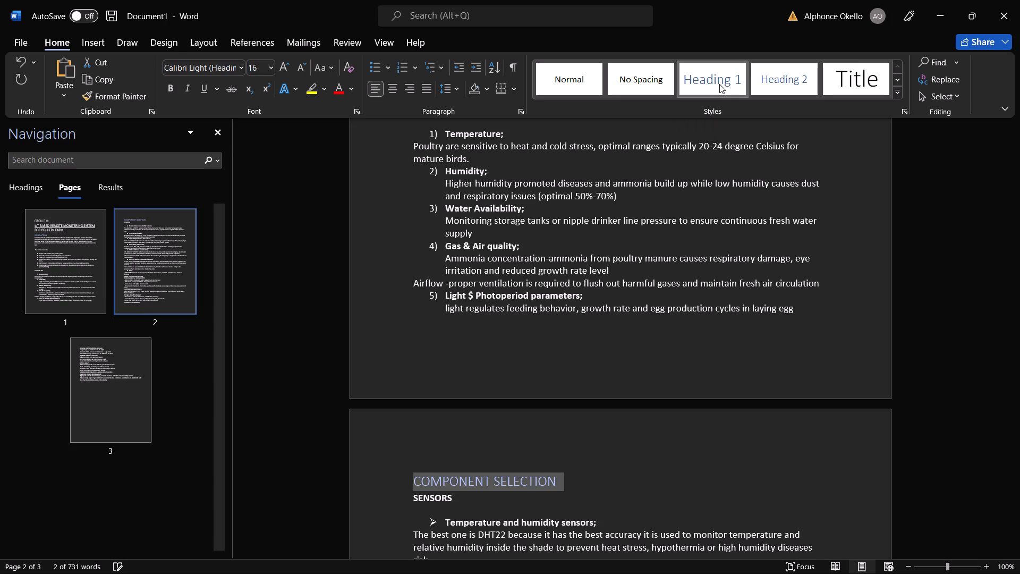
scroll(613, 420, "up", 2)
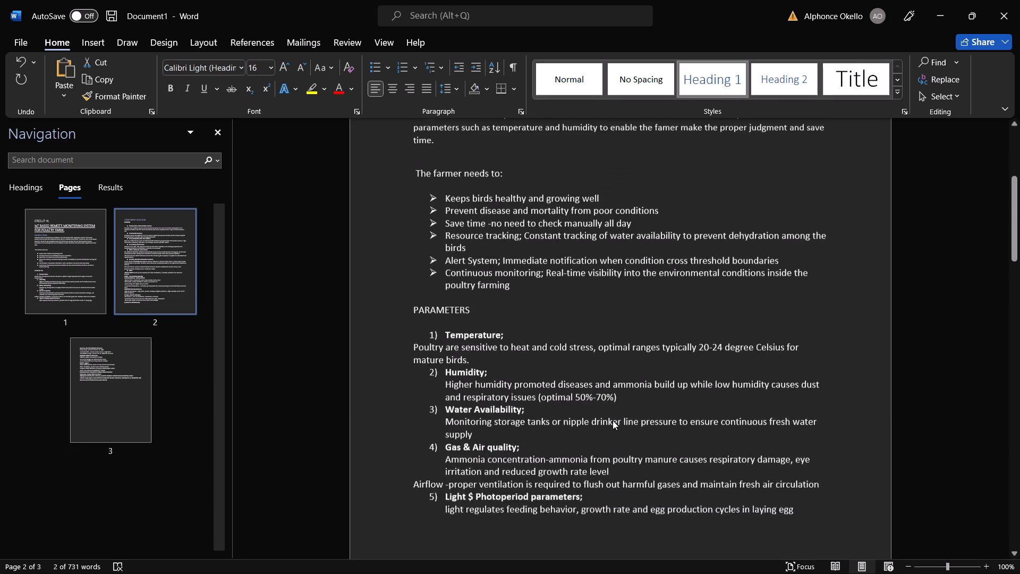
scroll(613, 420, "up", 2)
scroll(613, 420, "down", 1)
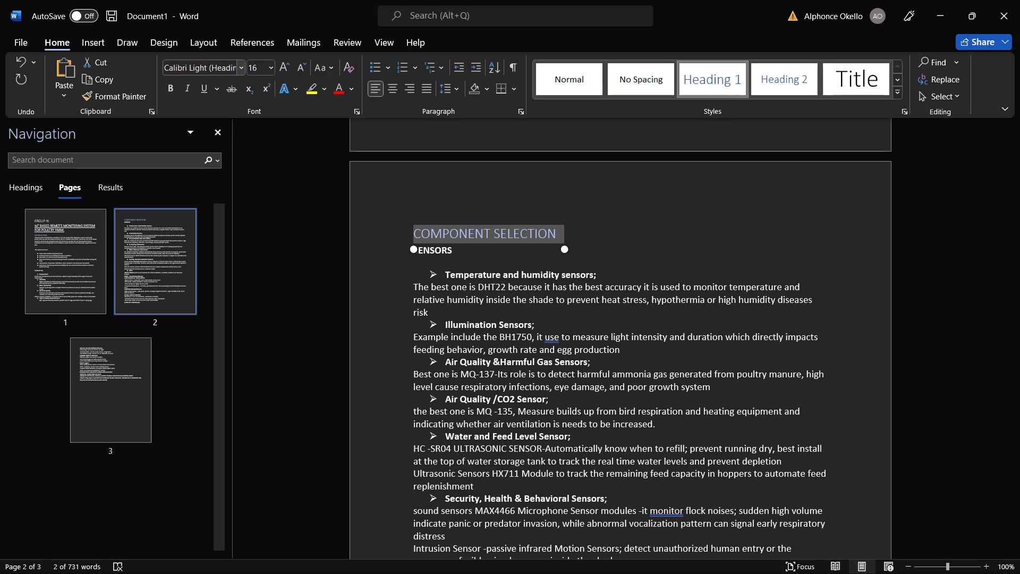
left_click(244, 70)
left_click(244, 70)
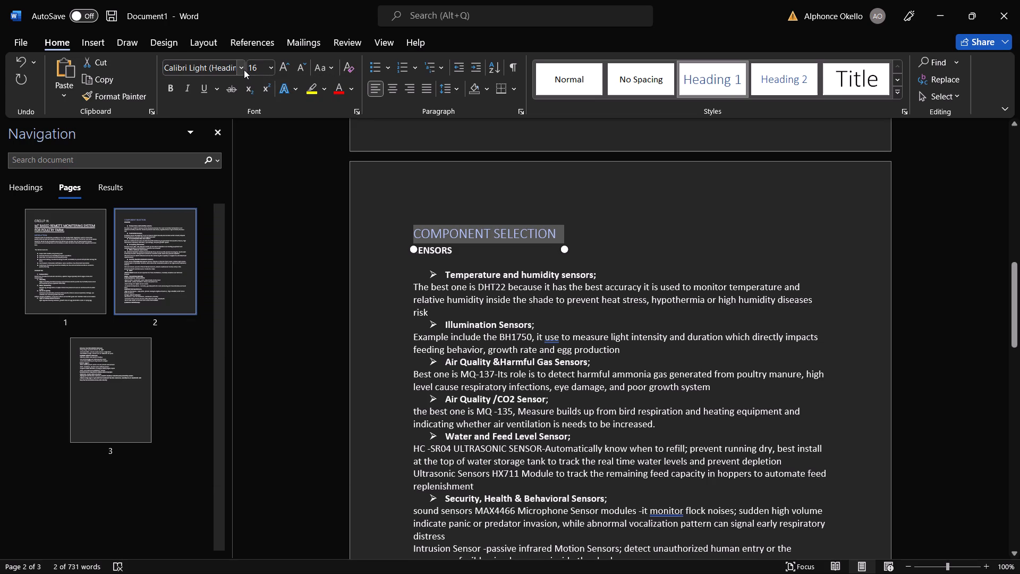
left_click(206, 90)
left_click(684, 212)
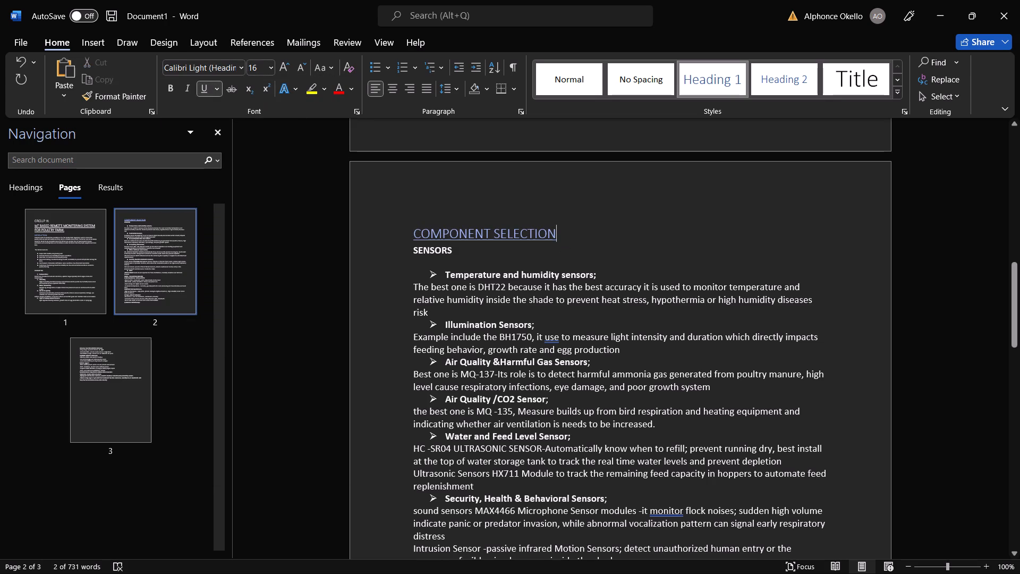
Review the heading formatting and body text from the title on page 1 through the COMPONENT SELECTION sensor section.
scroll(704, 262, "up", 4)
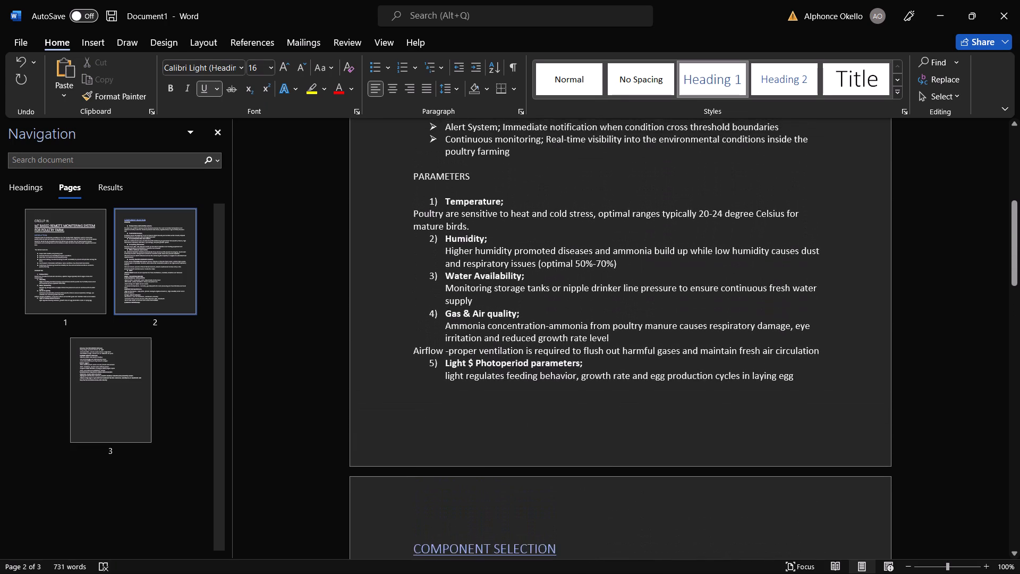
scroll(704, 262, "up", 5)
scroll(704, 262, "down", 1)
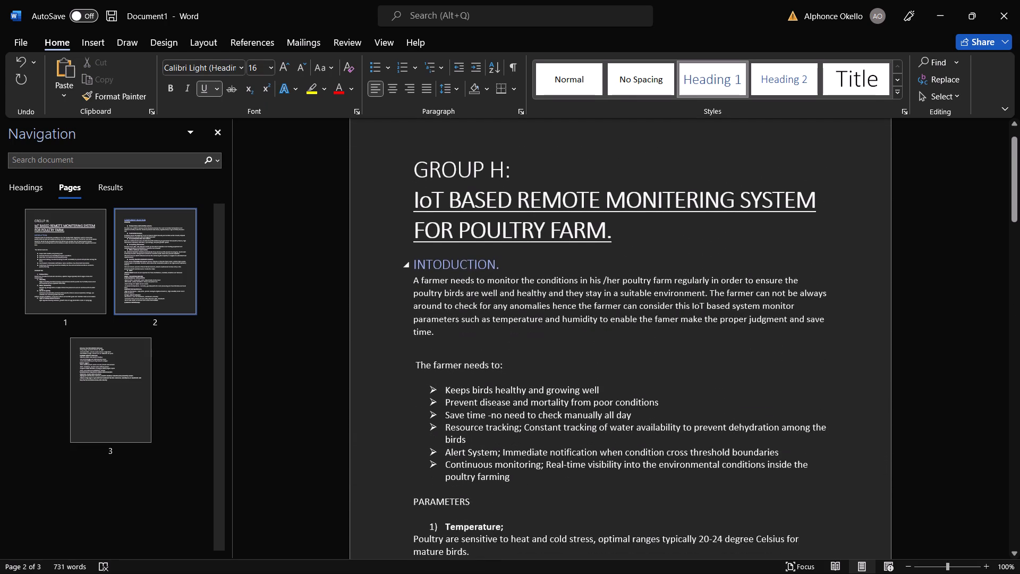
scroll(704, 262, "down", 3)
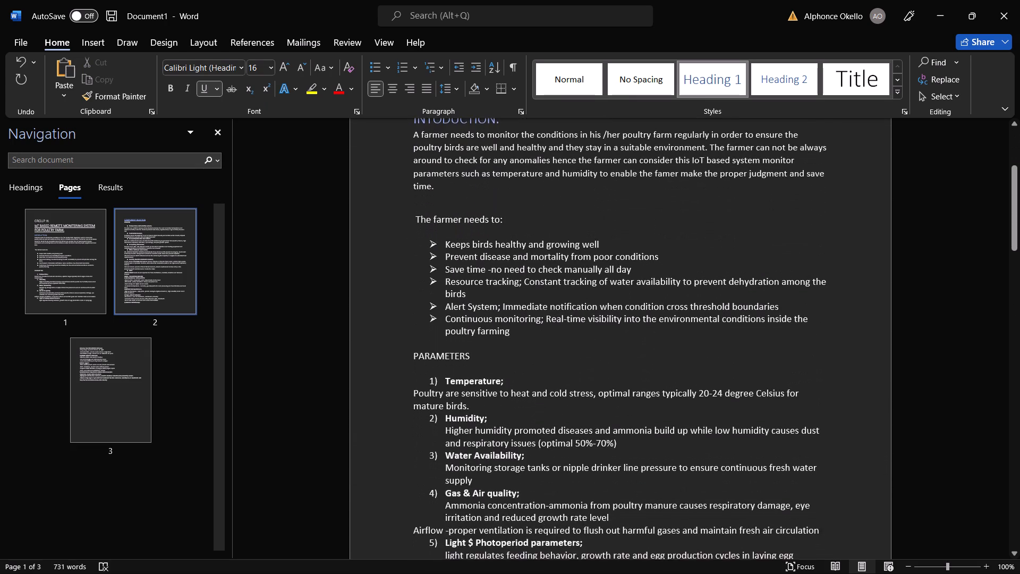
scroll(704, 262, "down", 5)
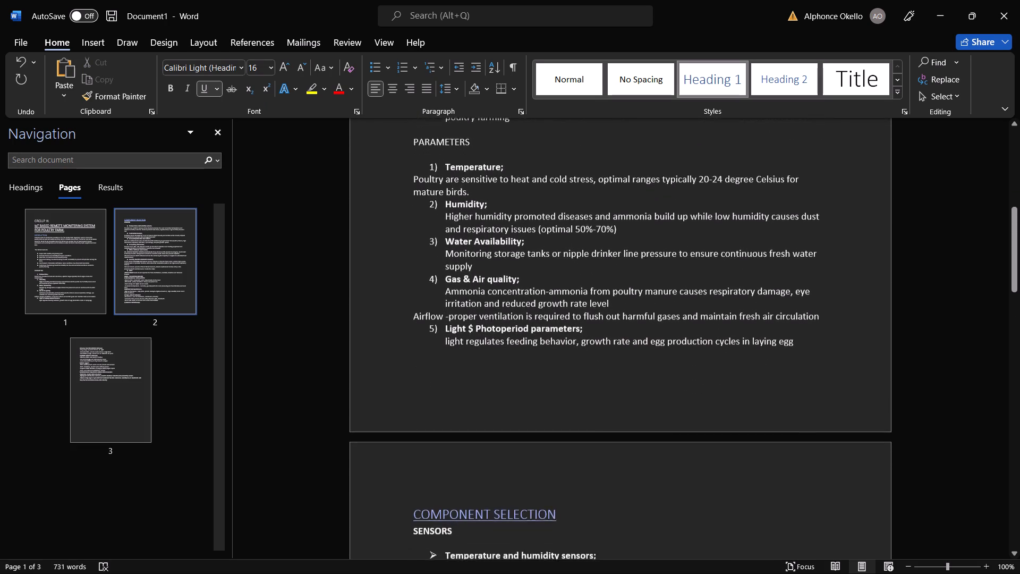
scroll(704, 262, "down", 2)
scroll(704, 262, "up", 1)
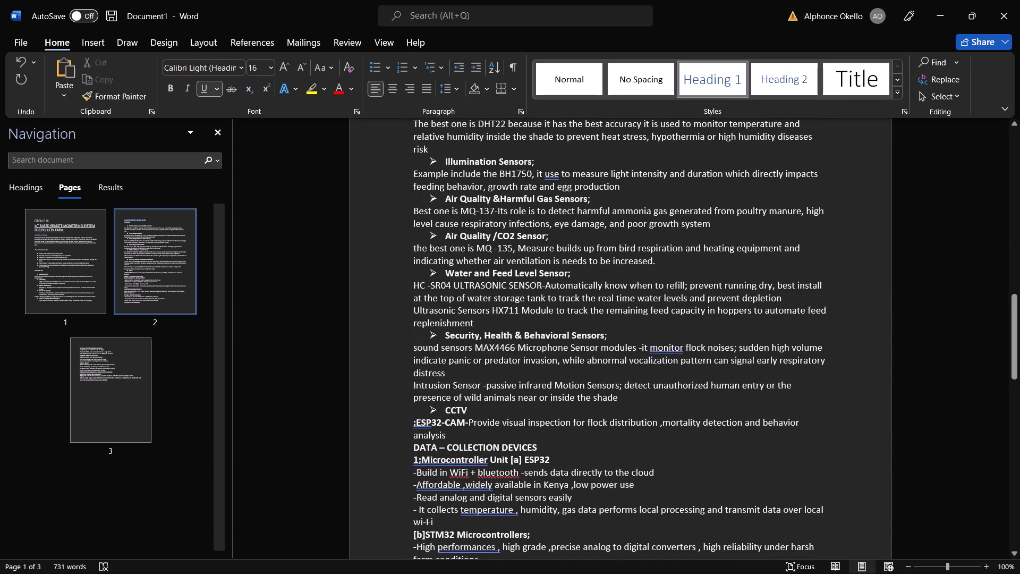
scroll(704, 262, "up", 1)
scroll(686, 327, "up", 1)
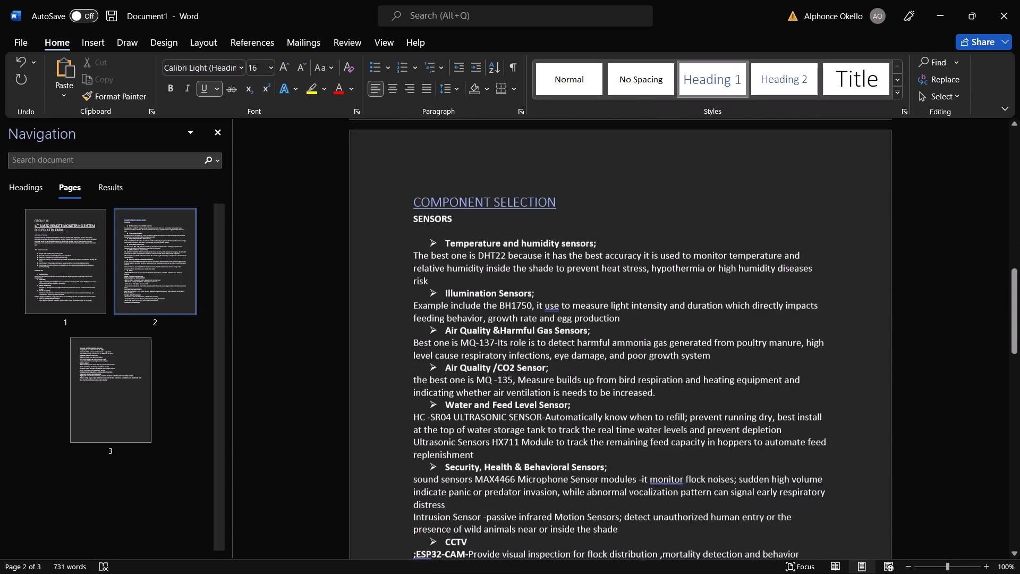
scroll(686, 327, "up", 2)
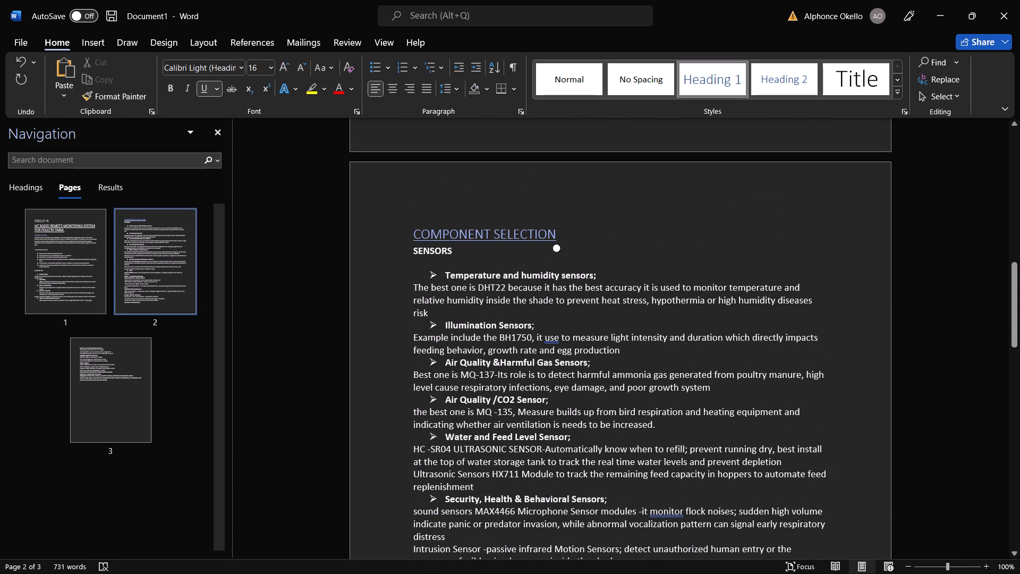
Change "monitor" to "monitors" in the MAX4466 sound sensor description.
scroll(639, 411, "down", 1)
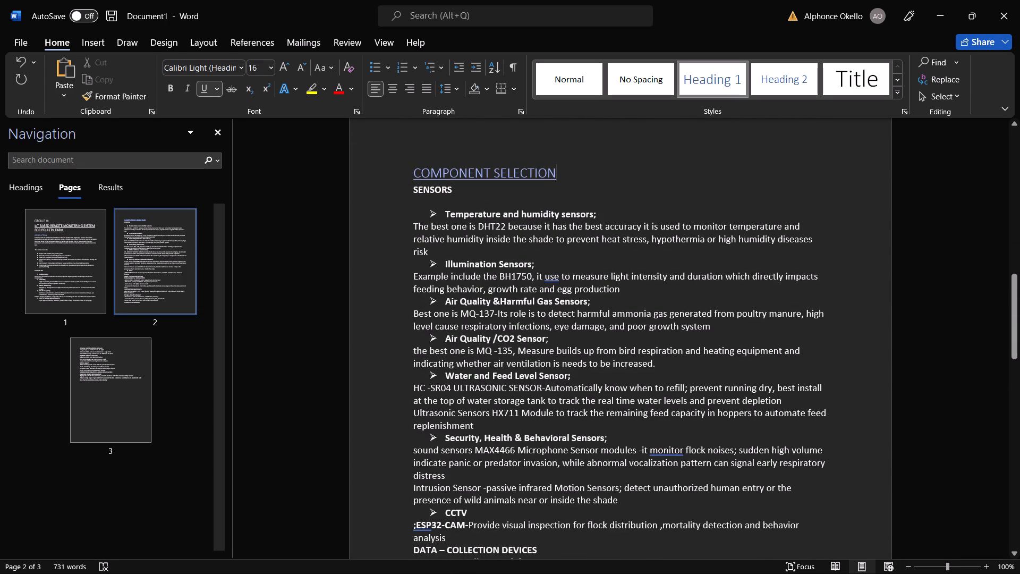
left_click(681, 448)
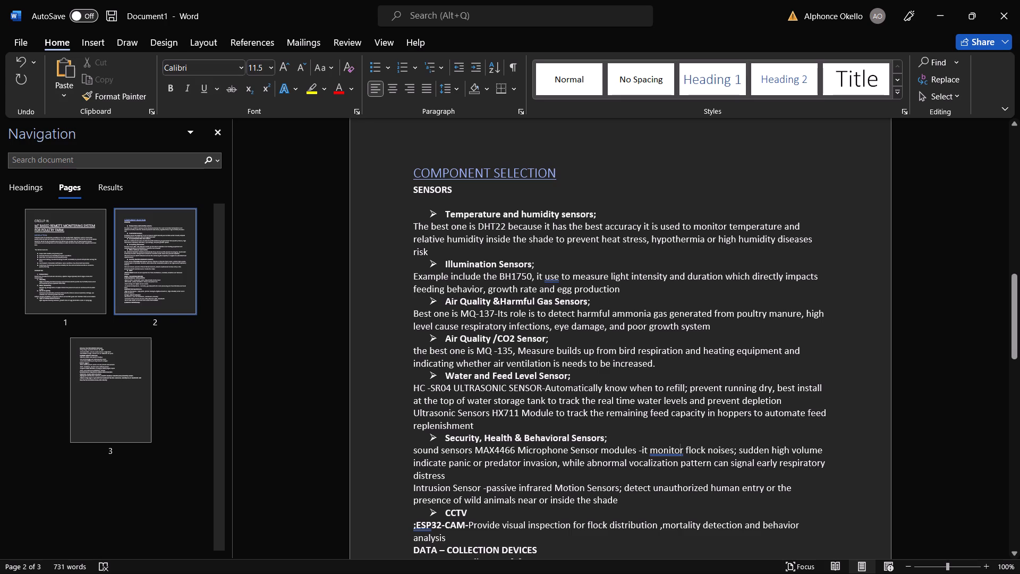
left_click(648, 450)
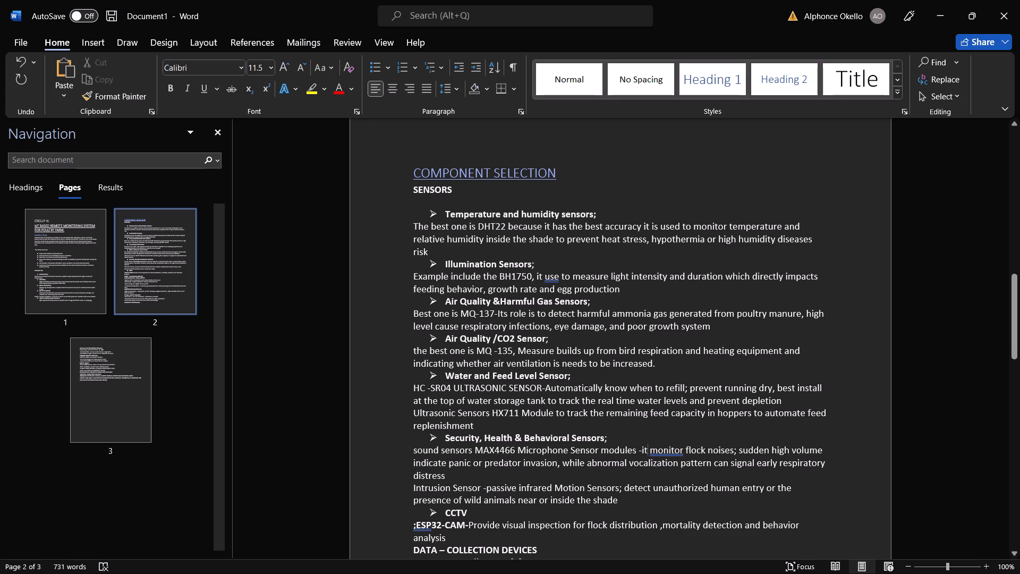
left_click(683, 450)
key("s")
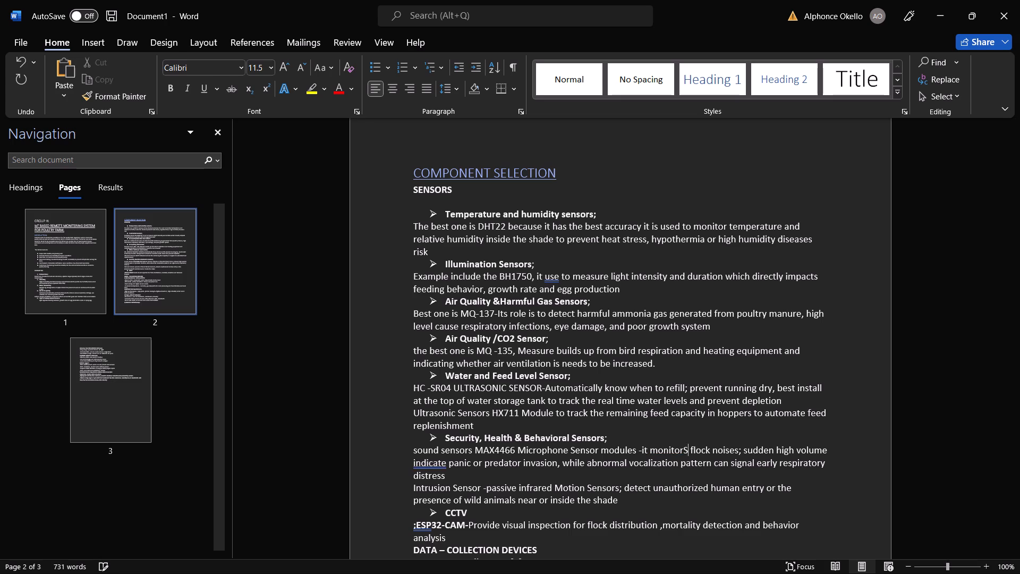
key("BackSpace")
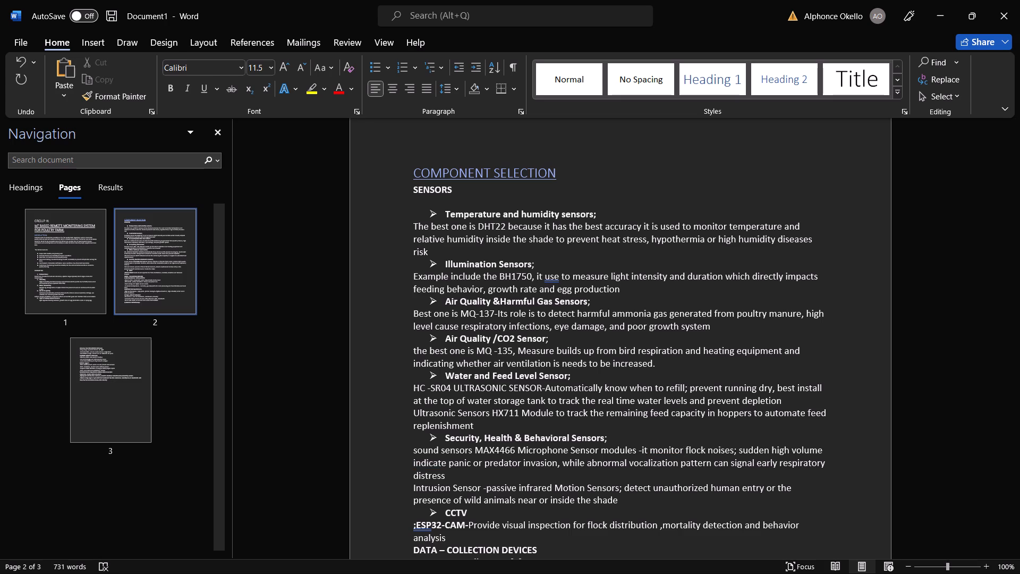
key("s")
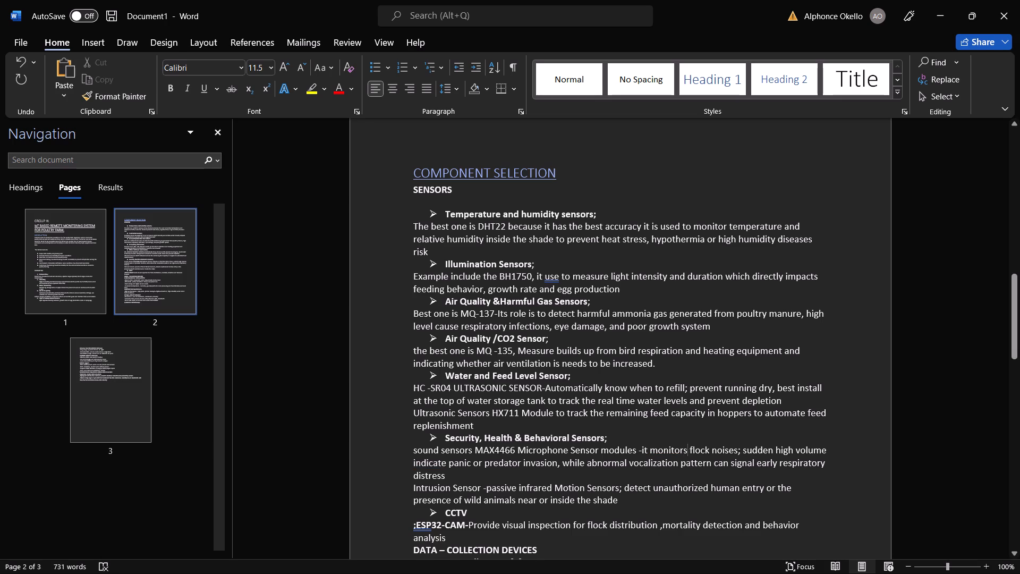
Insert "and" before "indicate panic" in the sound sensor description.
left_click(728, 427)
left_click(831, 450)
type("and")
key("space")
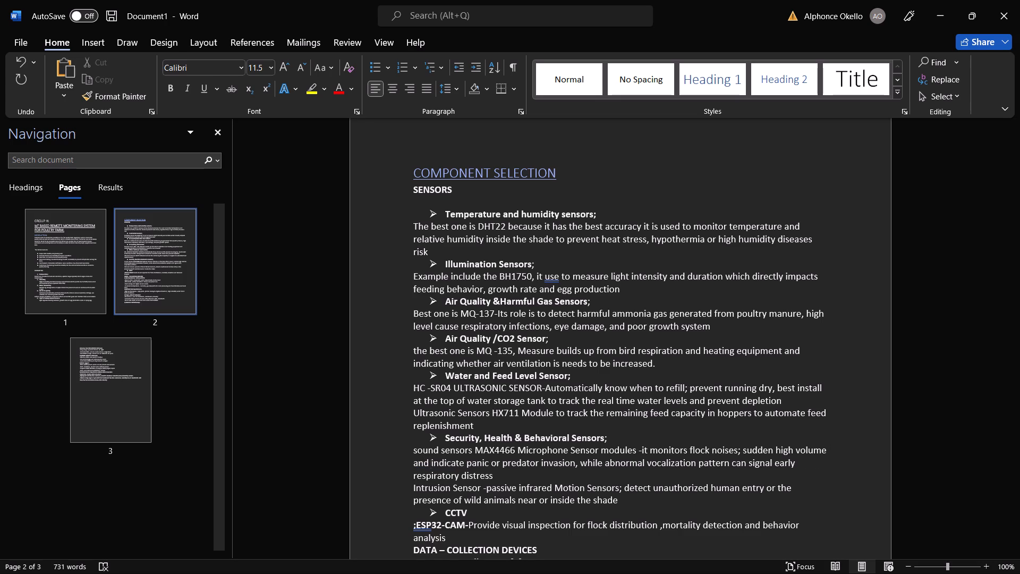
left_click(744, 466)
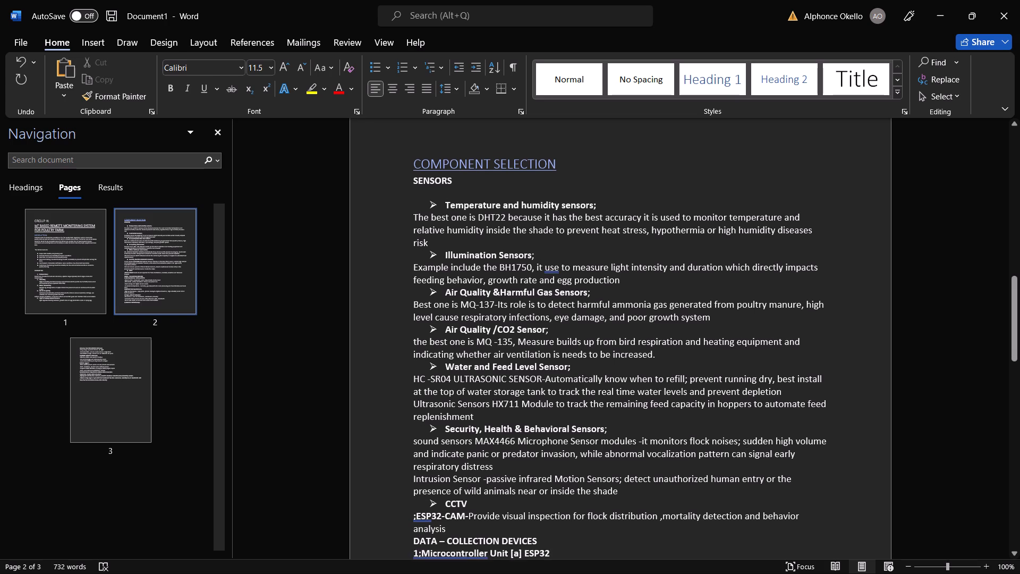
Move the stray semicolon from before ESP32-CAM up to the bulleted title so it reads "CCTV;", keeping ESP32-CAM on its own line.
scroll(632, 454, "down", 2)
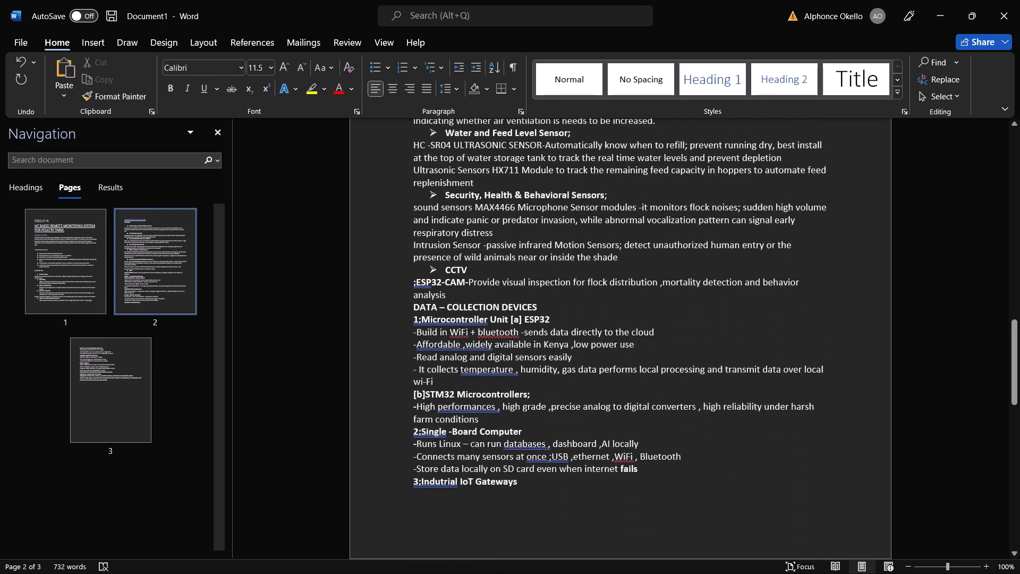
scroll(632, 454, "up", 3)
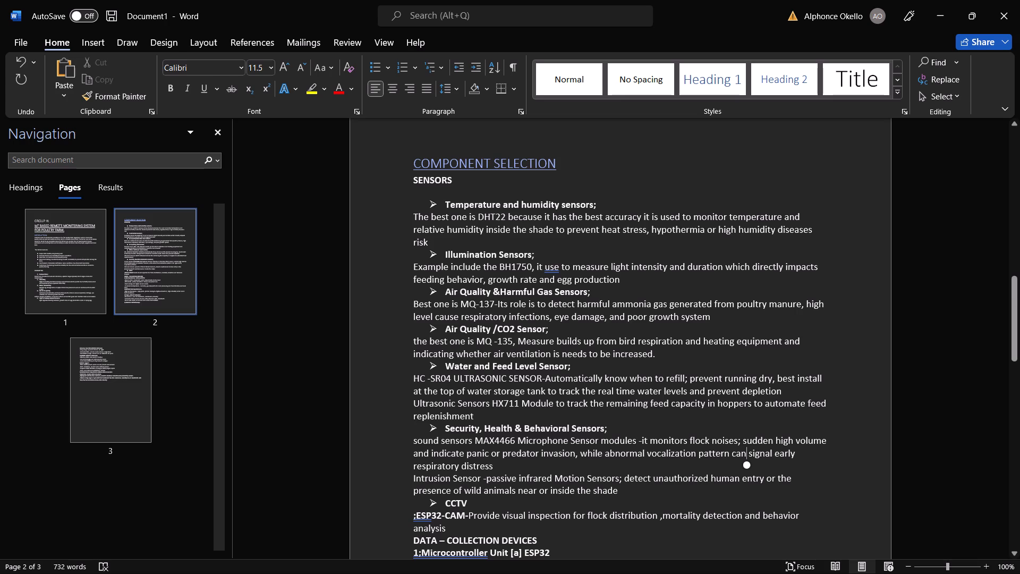
scroll(639, 308, "down", 2)
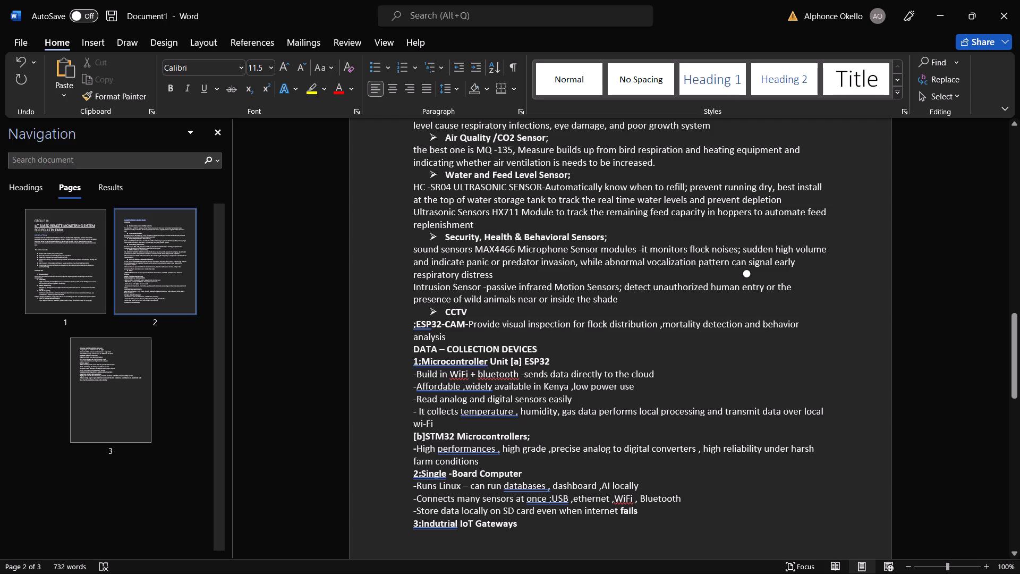
left_click(414, 324)
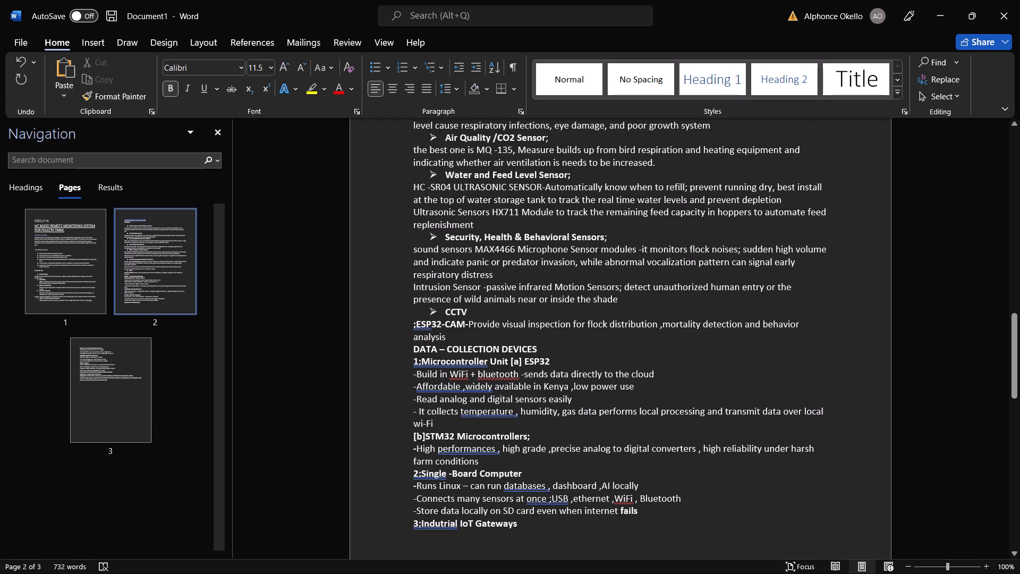
left_click(414, 324)
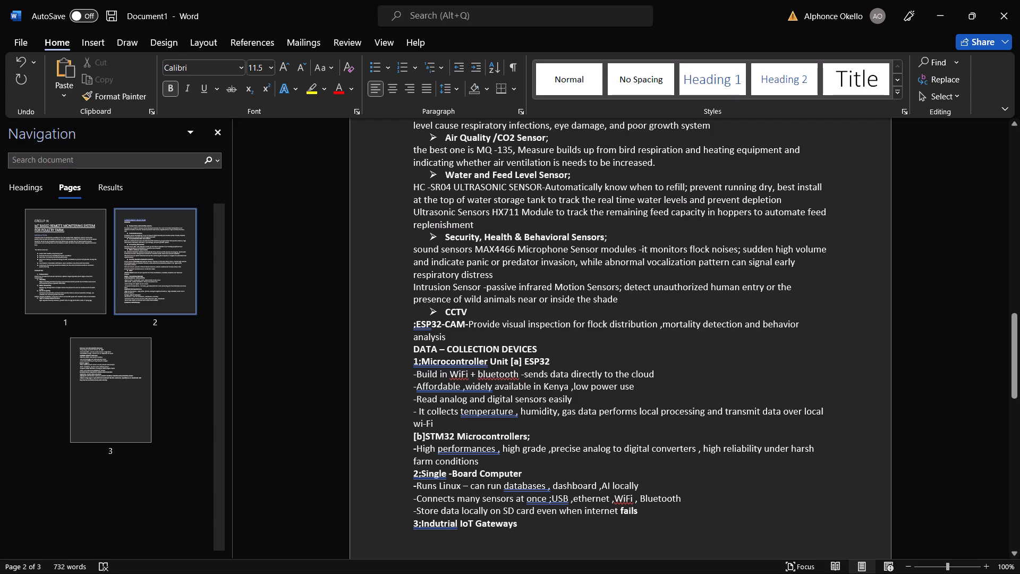
left_click(414, 324)
double_click(414, 324)
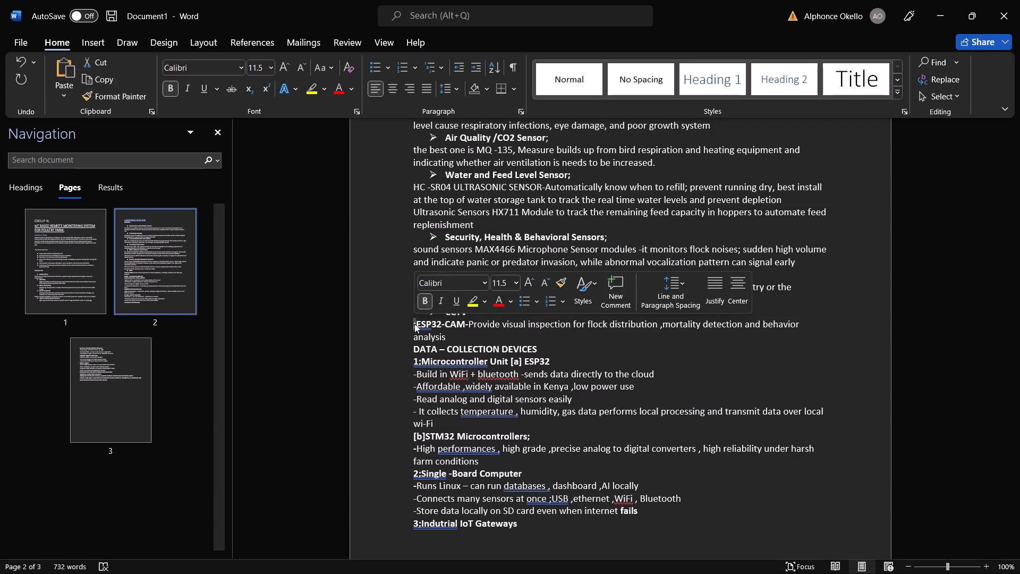
left_click(419, 325)
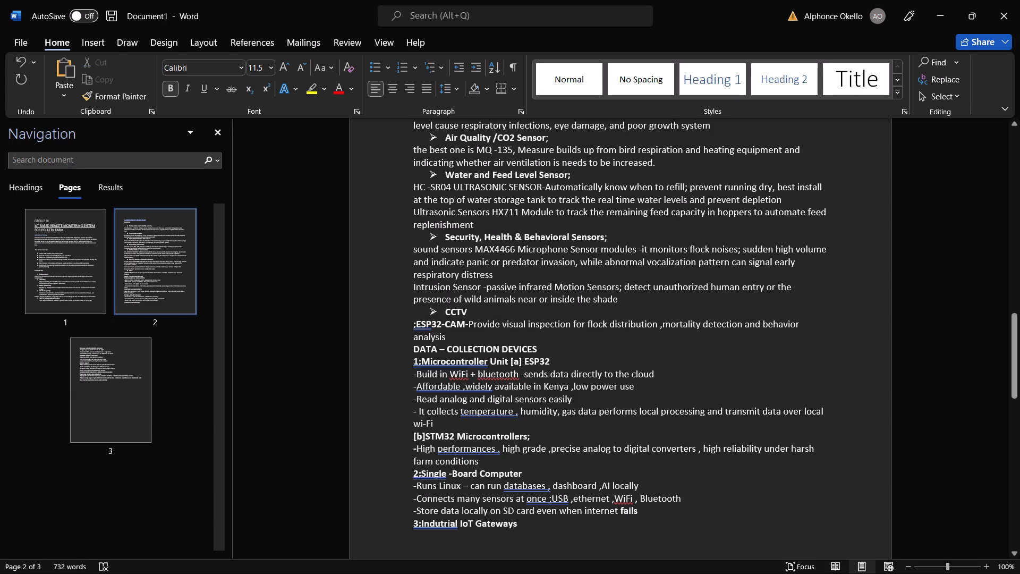
left_click(414, 325)
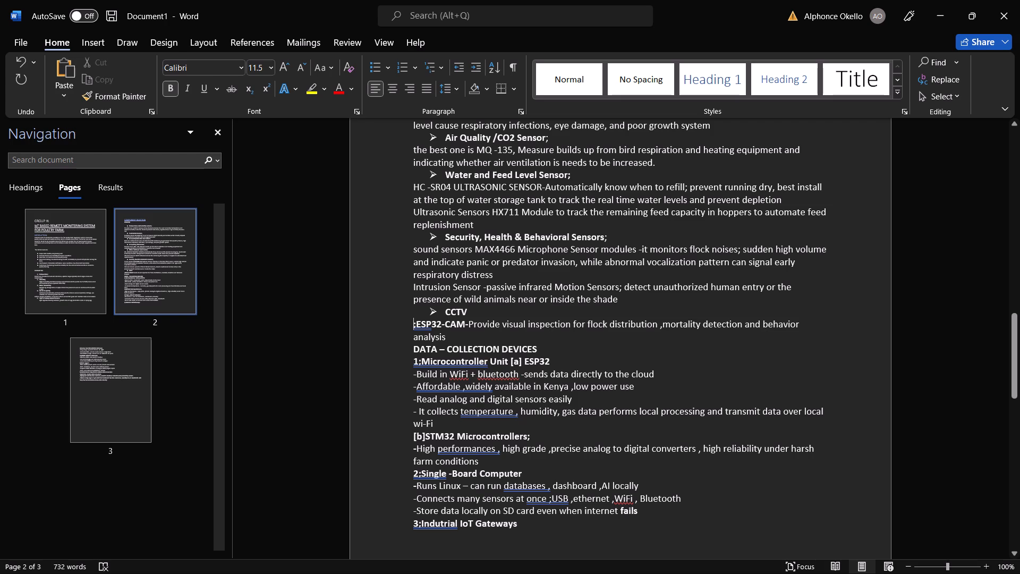
left_click(414, 325)
double_click(414, 325)
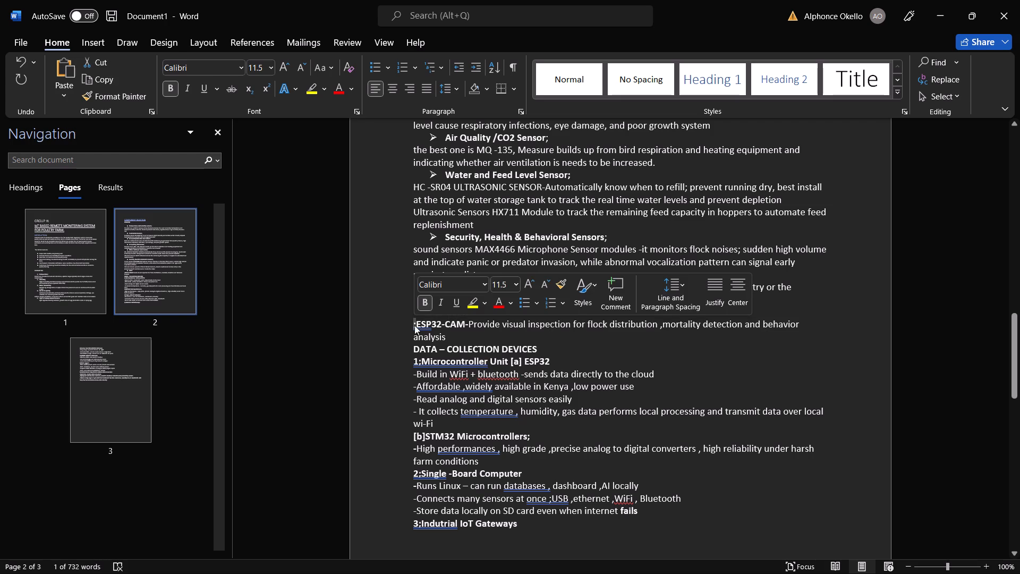
left_click(420, 324)
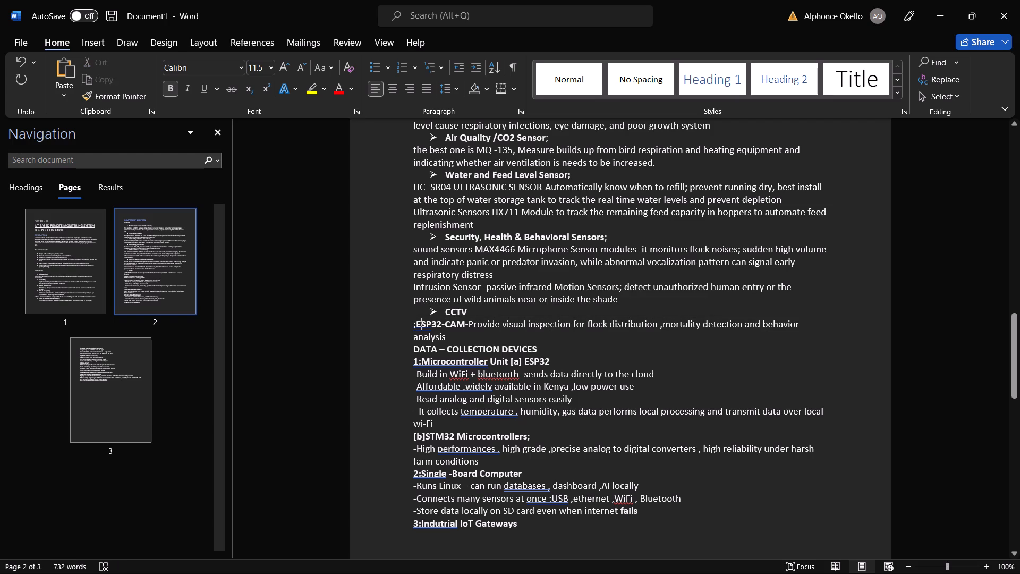
left_click(418, 324)
key("Return")
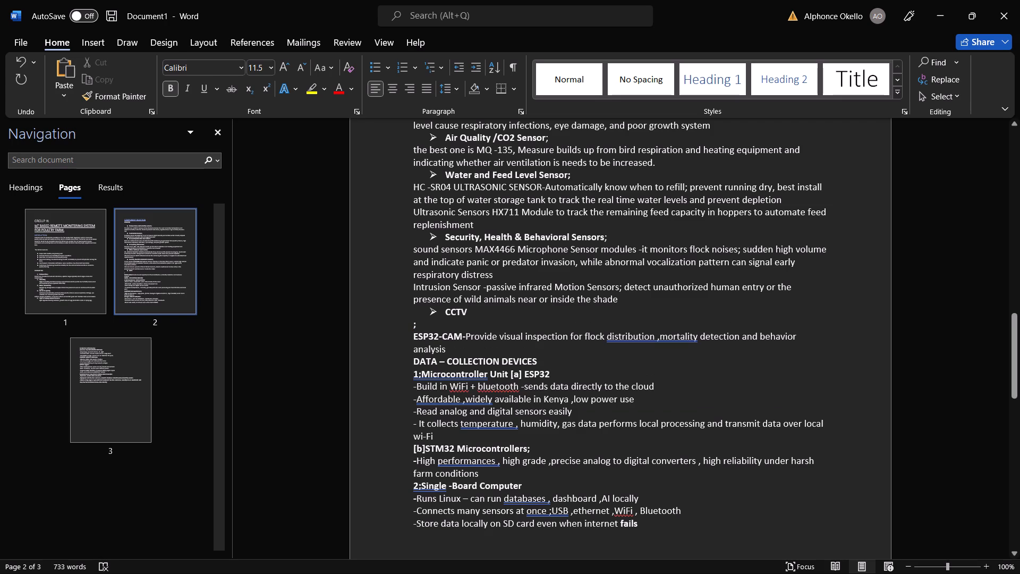
left_click(413, 323)
key("BackSpace")
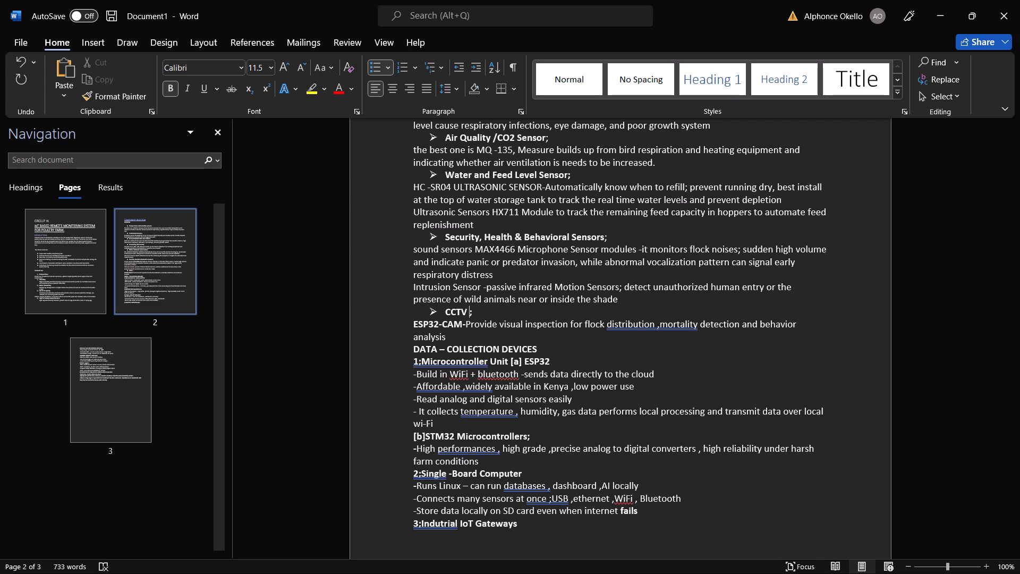
key("BackSpace")
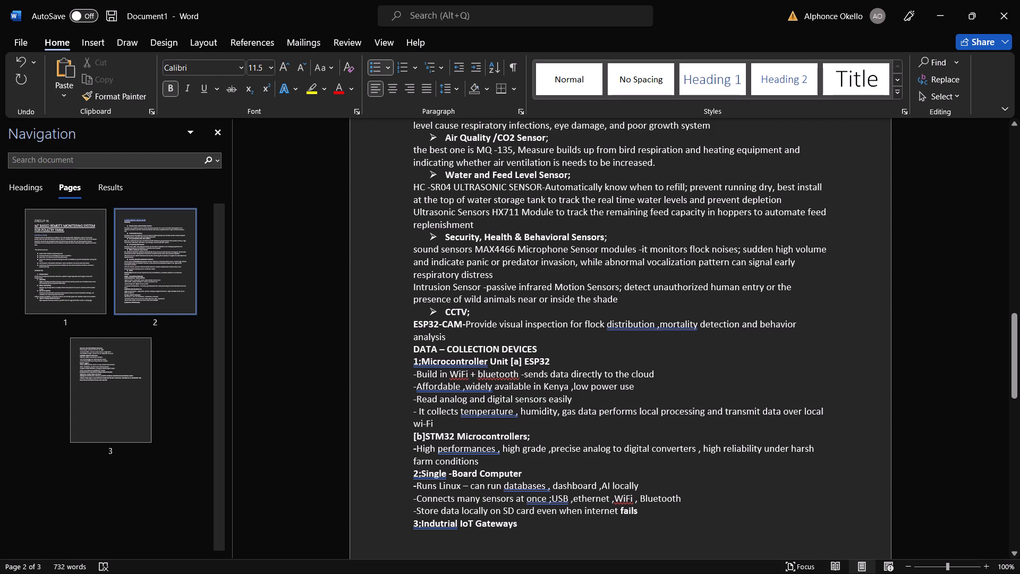
Remove the bullet and the trailing semicolon from the CCTV title and add an empty line below it.
scroll(643, 345, "up", 1)
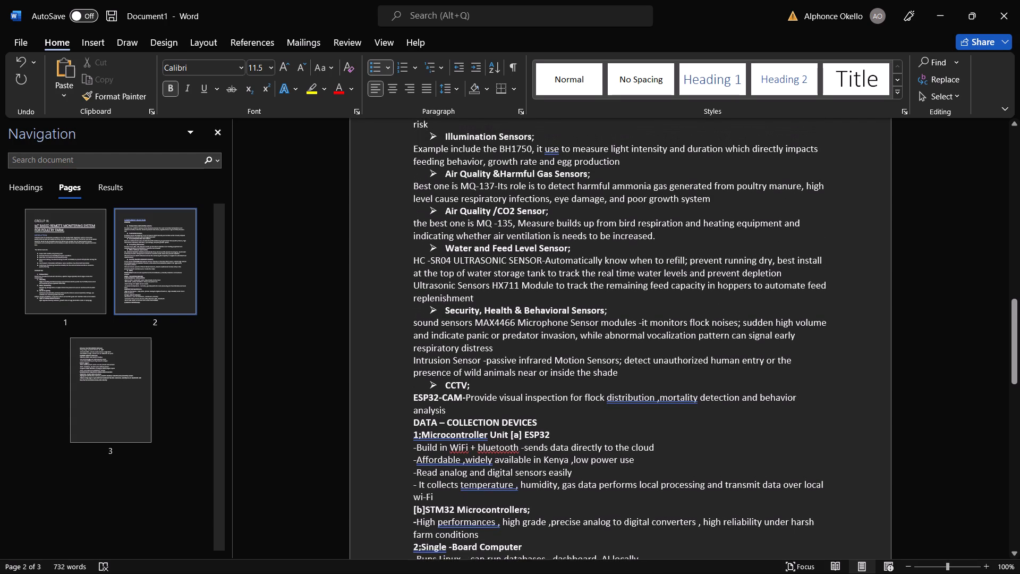
scroll(643, 345, "up", 3)
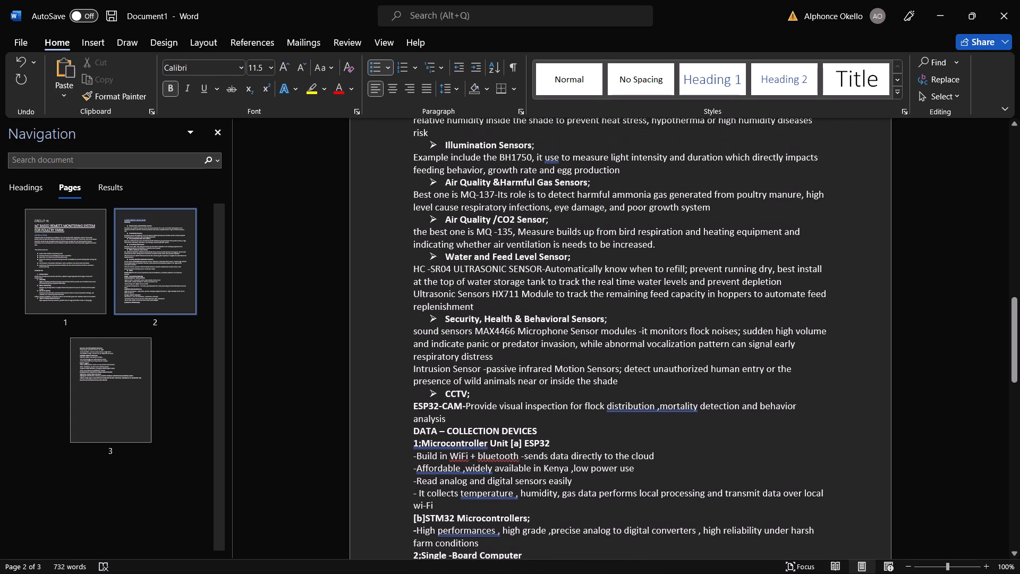
scroll(643, 345, "up", 1)
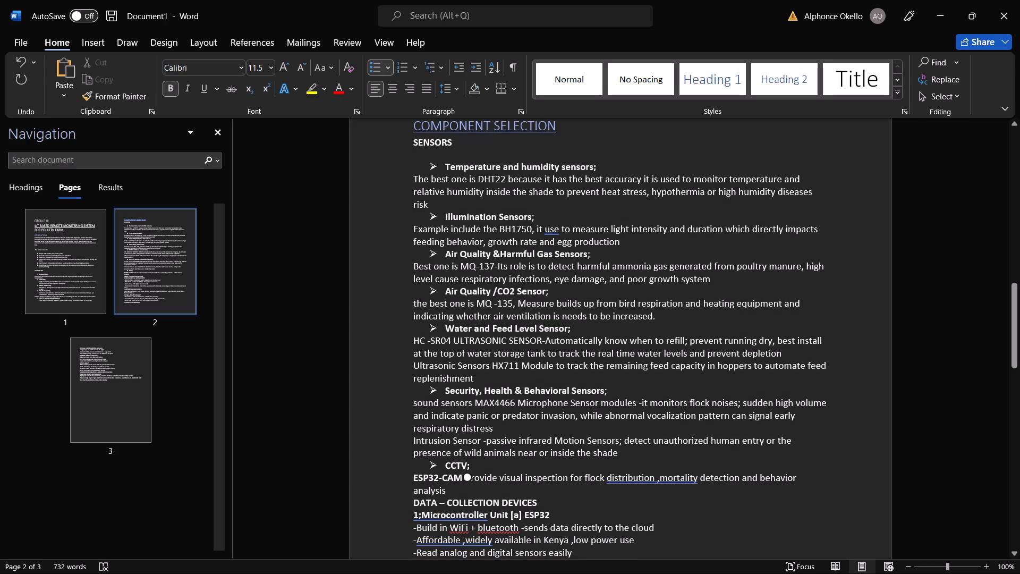
left_click(444, 469)
key("BackSpace")
key("BackSpace")
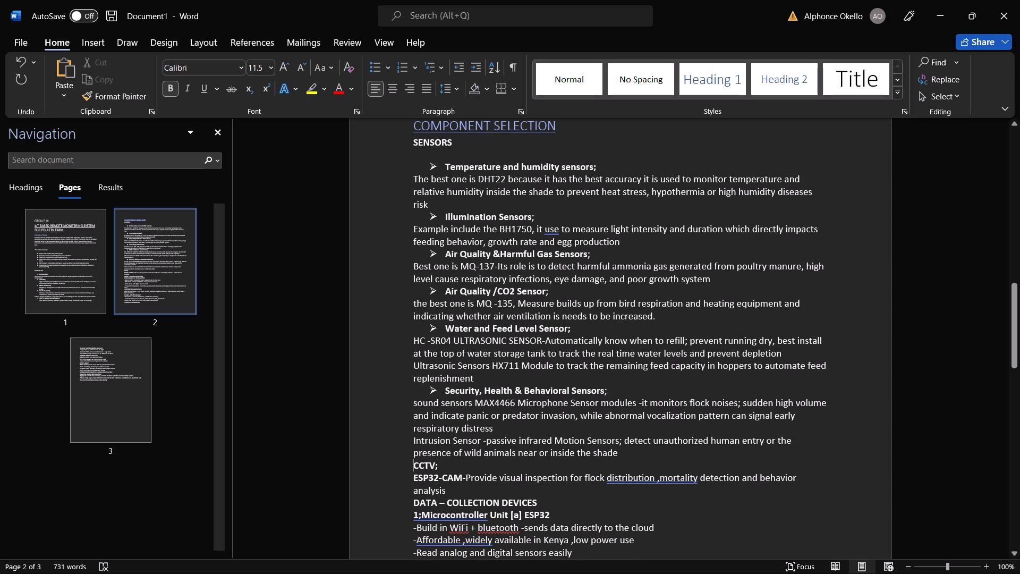
left_click(441, 467)
key("BackSpace")
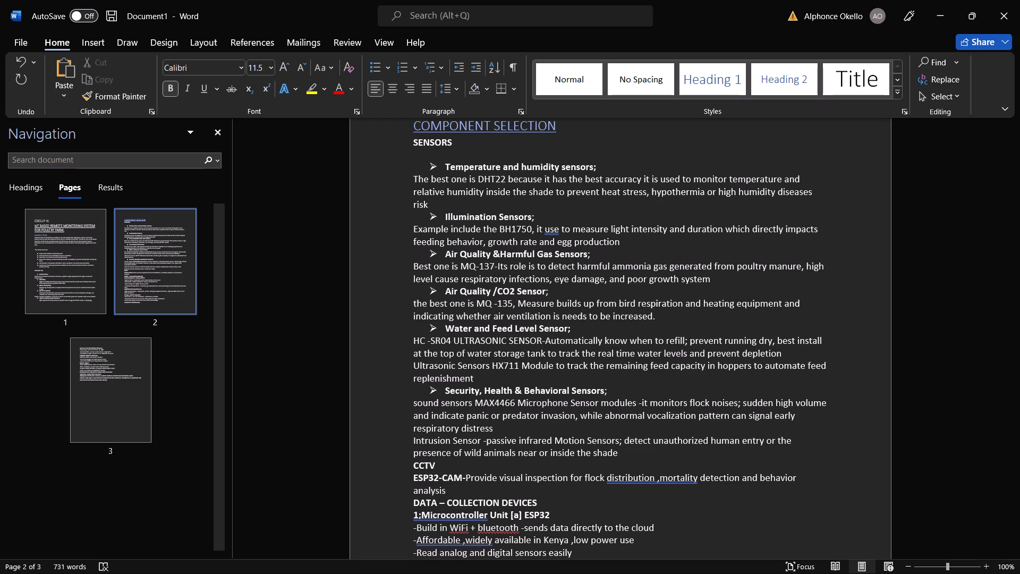
key("Return")
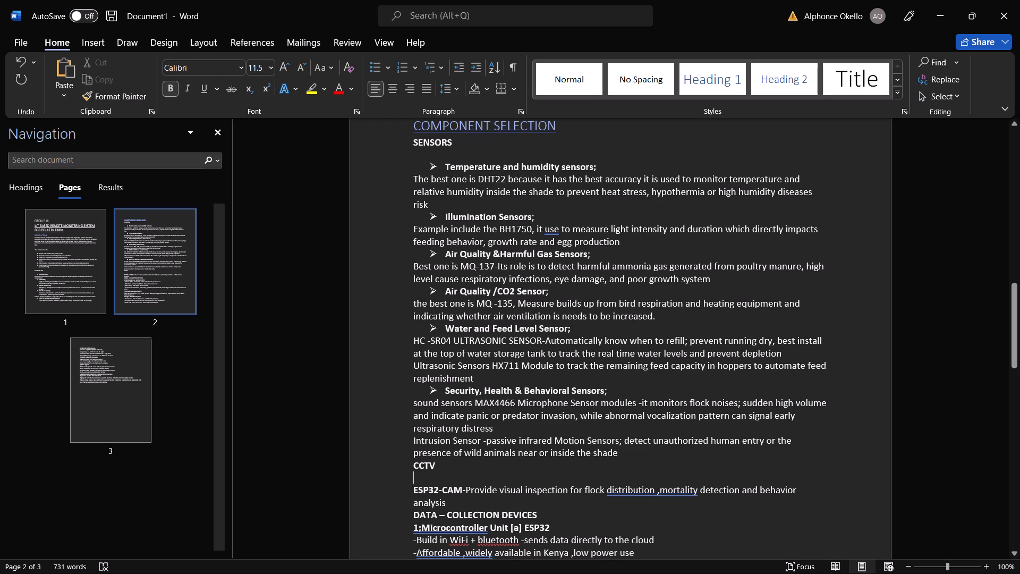
Apply an arrow bullet to the ESP32-CAM paragraph under the CCTV title.
left_click_drag(411, 488, 472, 486)
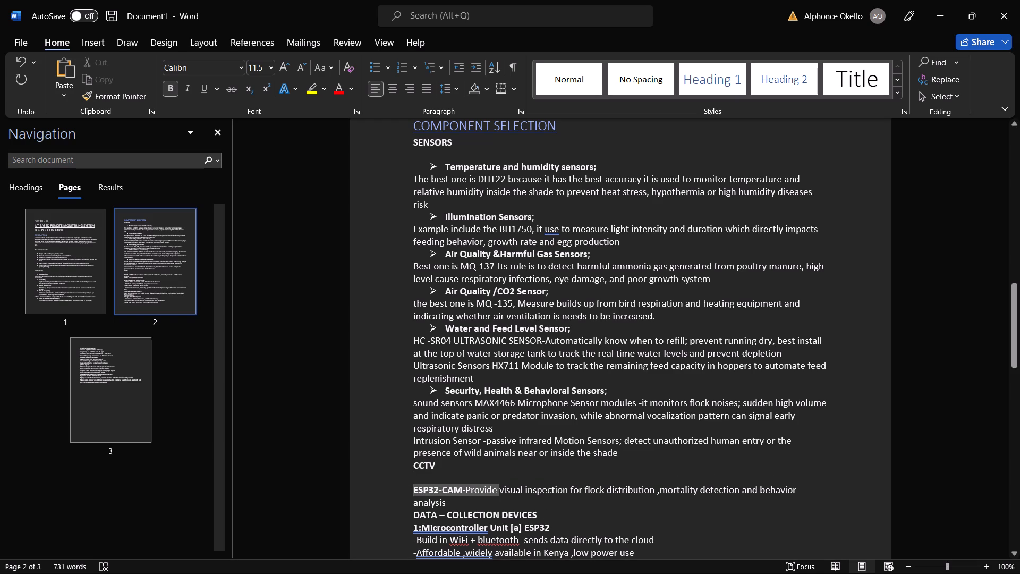
left_click_drag(472, 486, 583, 485)
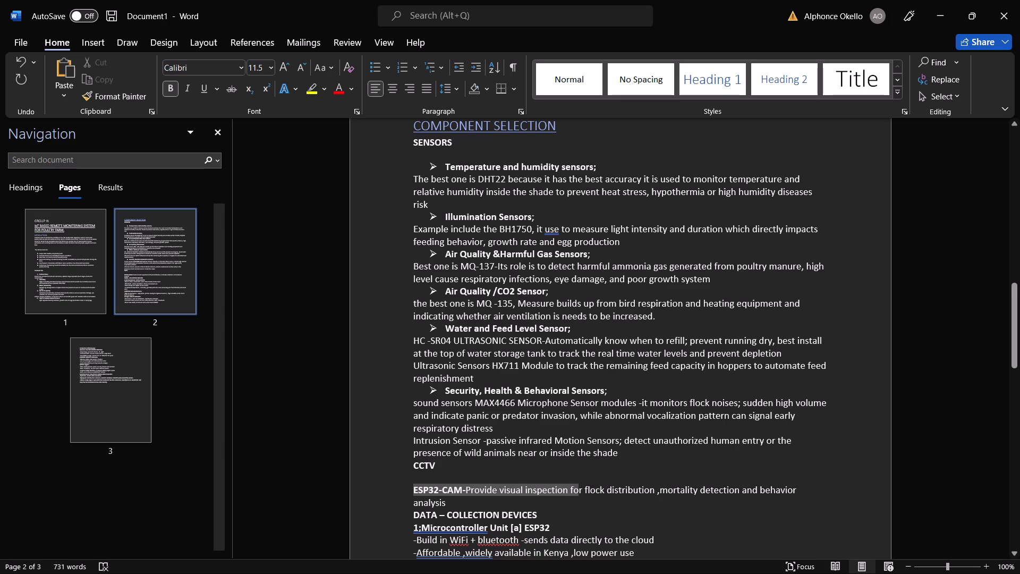
left_click_drag(583, 485, 462, 488)
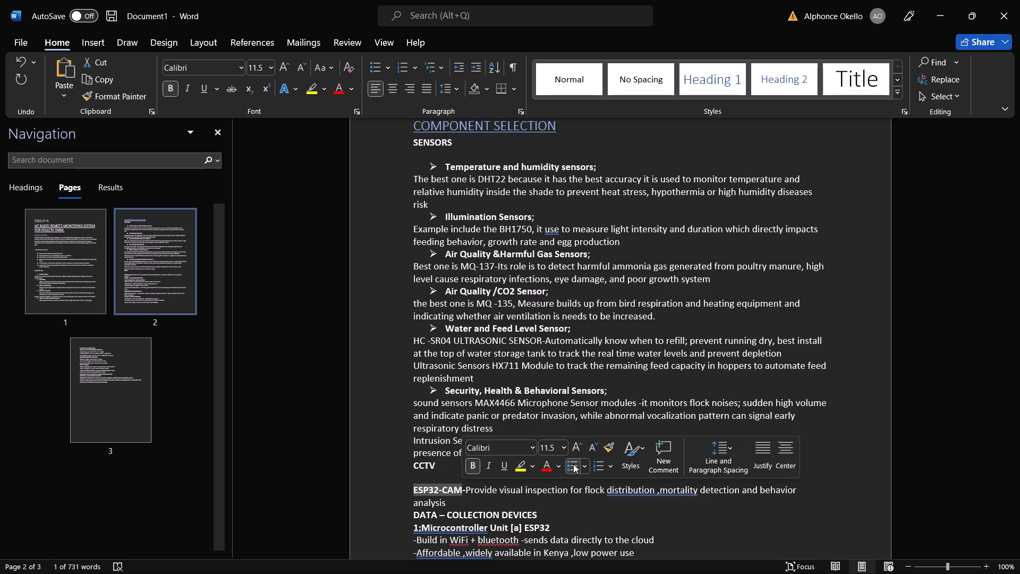
left_click(573, 464)
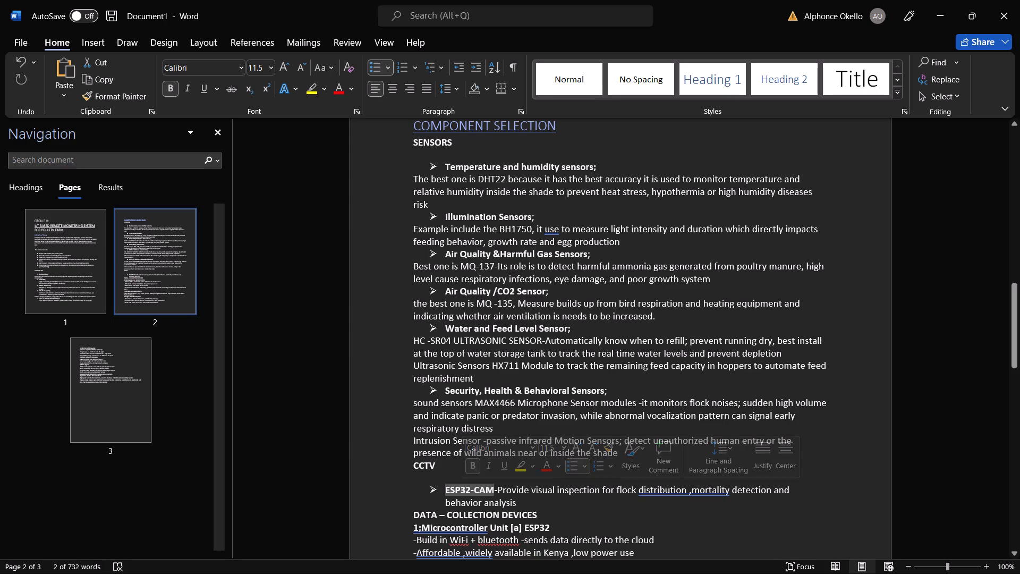
left_click(656, 520)
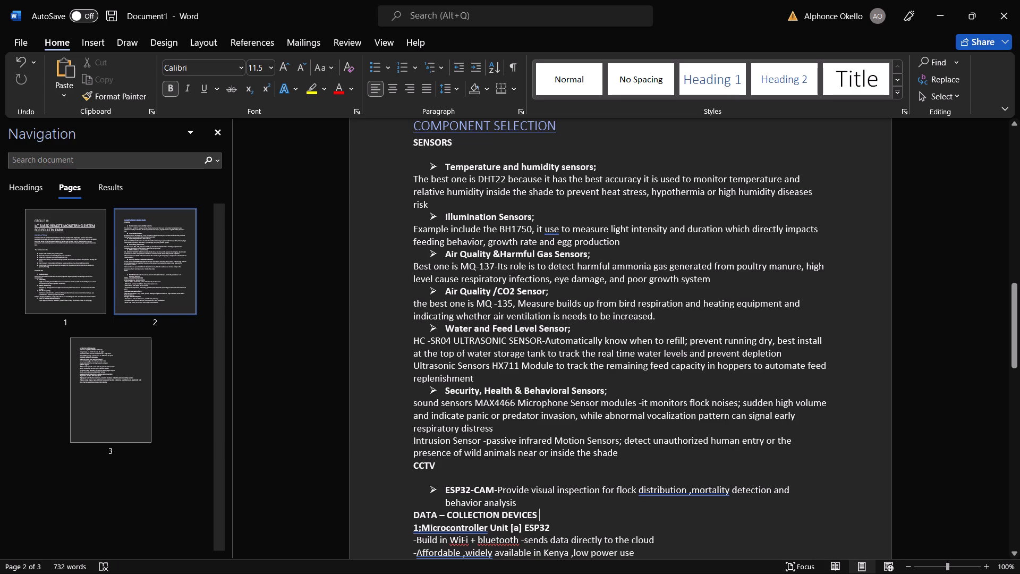
Review the report from the title page through the sensor section and data-collection devices, comparing how titles and bullets are formatted.
scroll(726, 408, "down", 1)
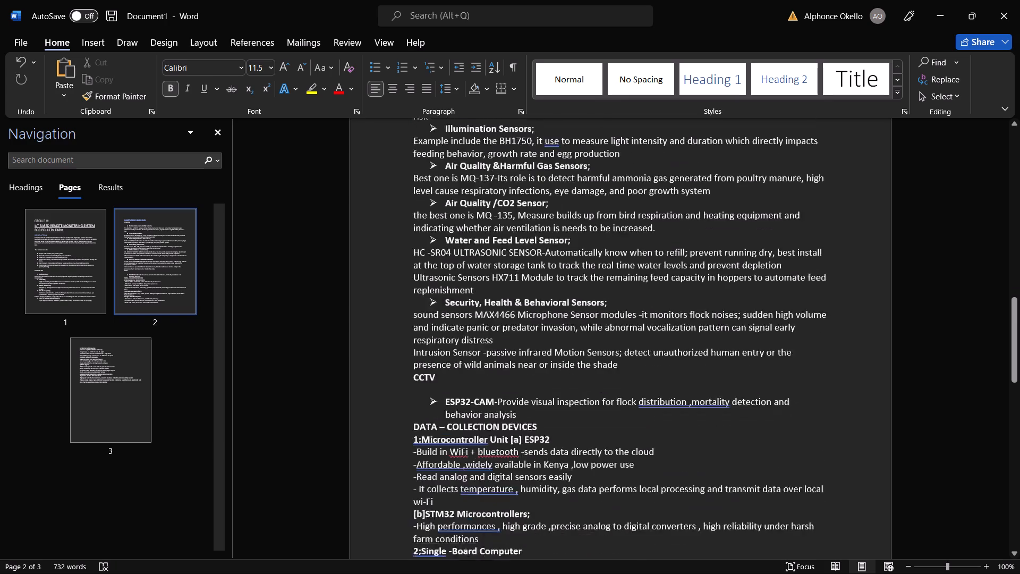
scroll(726, 408, "down", 1)
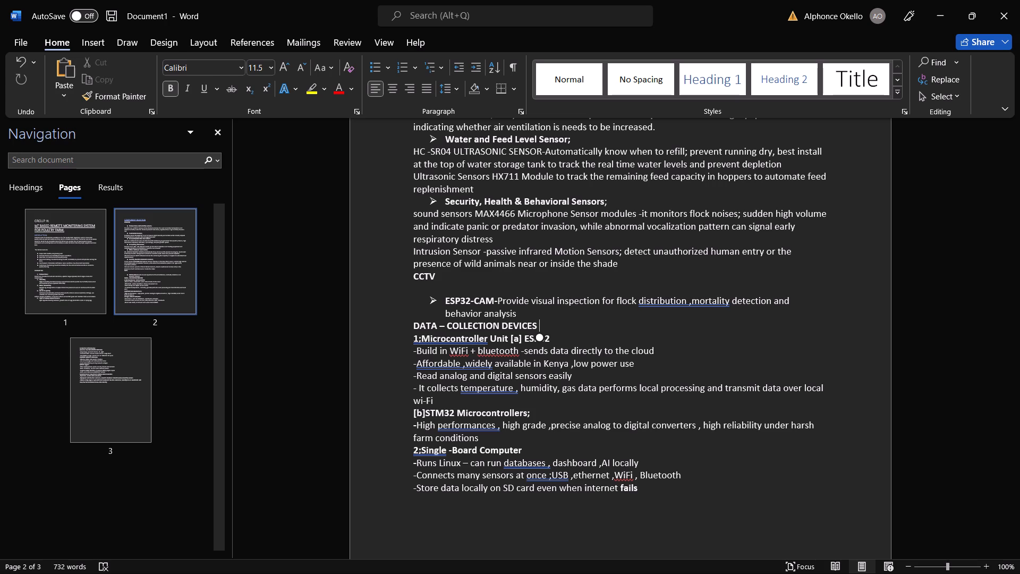
scroll(709, 308, "up", 2)
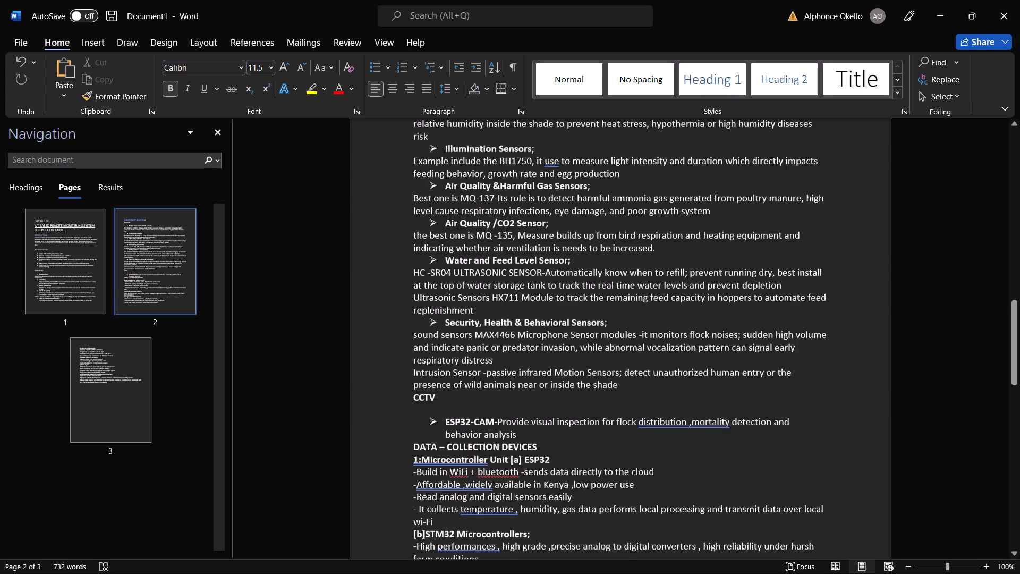
scroll(709, 308, "up", 6)
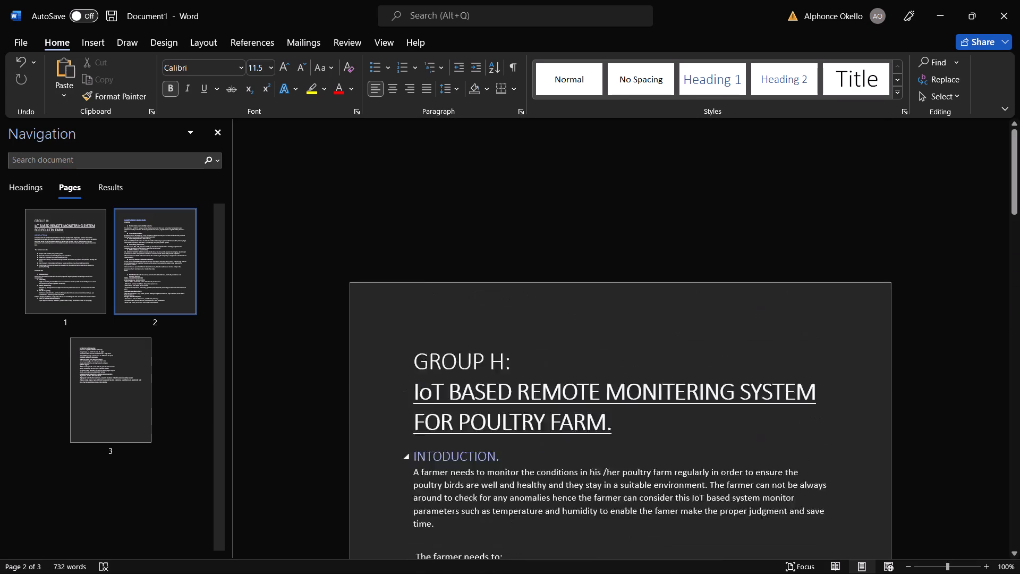
scroll(709, 308, "down", 8)
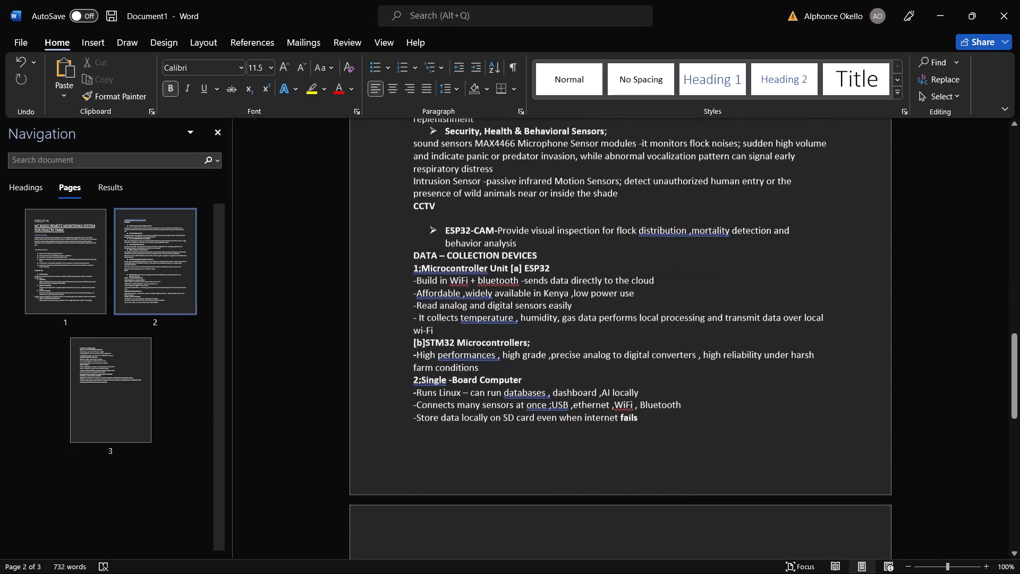
scroll(709, 308, "up", 2)
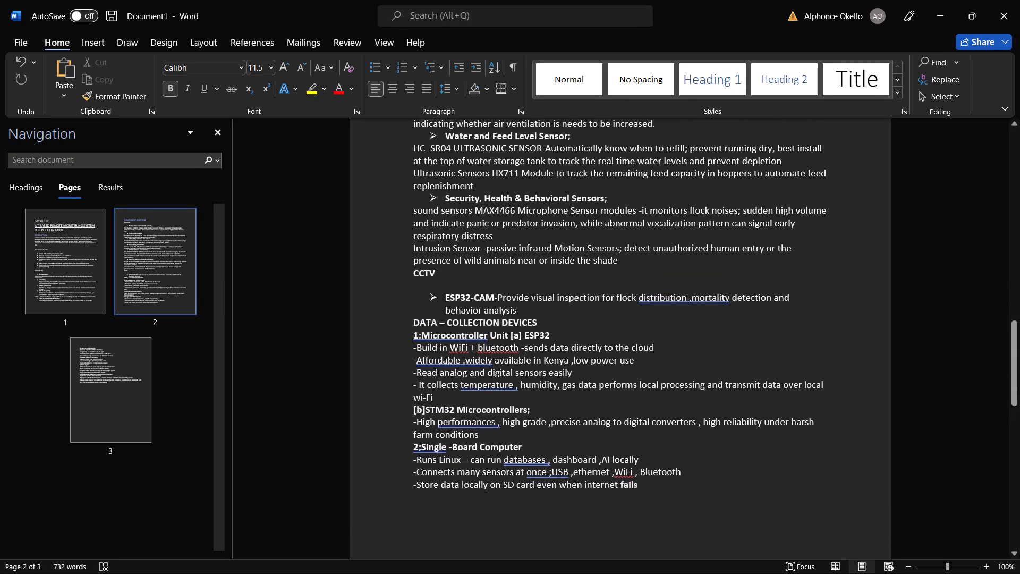
scroll(709, 308, "up", 1)
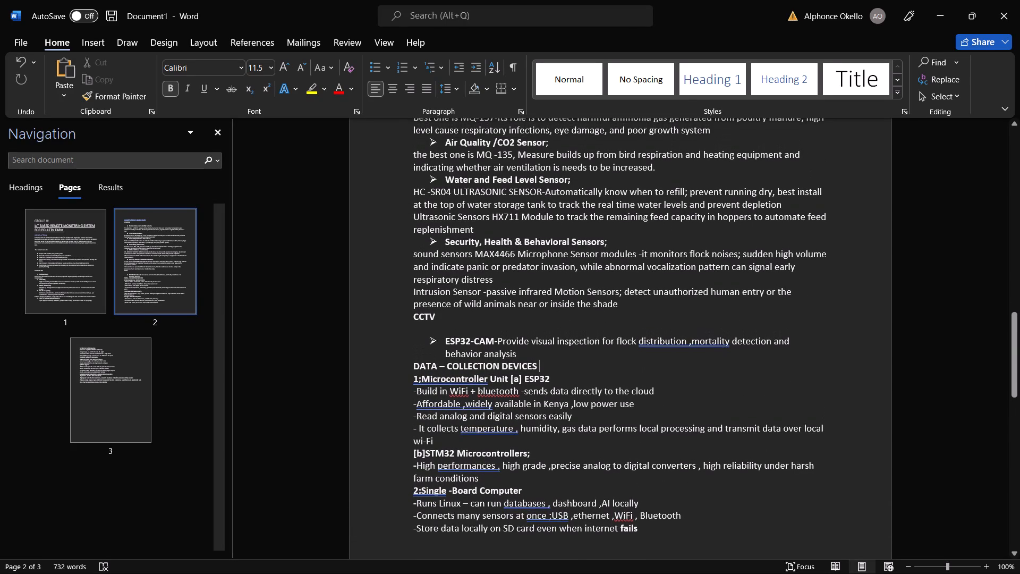
scroll(709, 308, "up", 1)
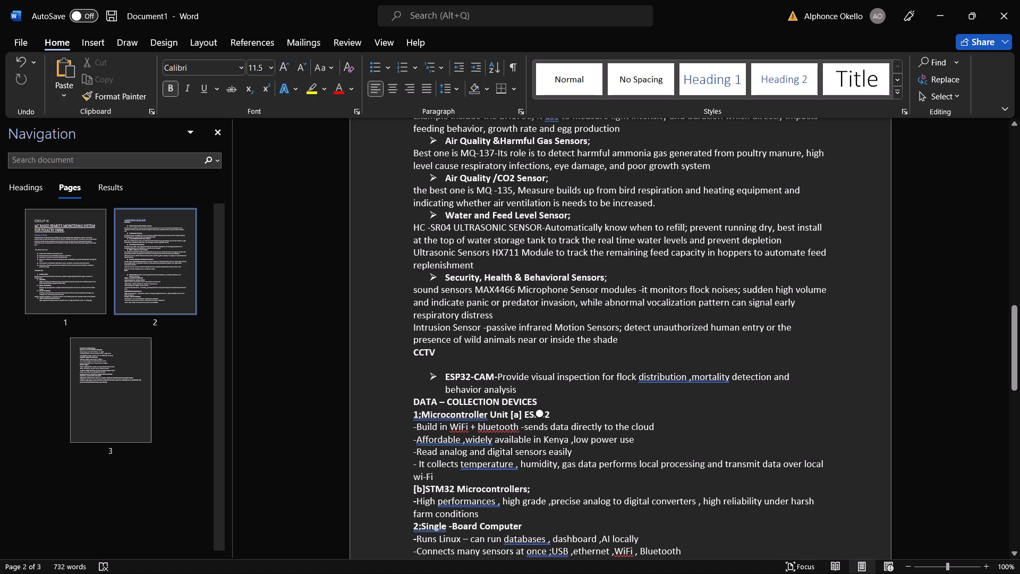
scroll(709, 308, "up", 2)
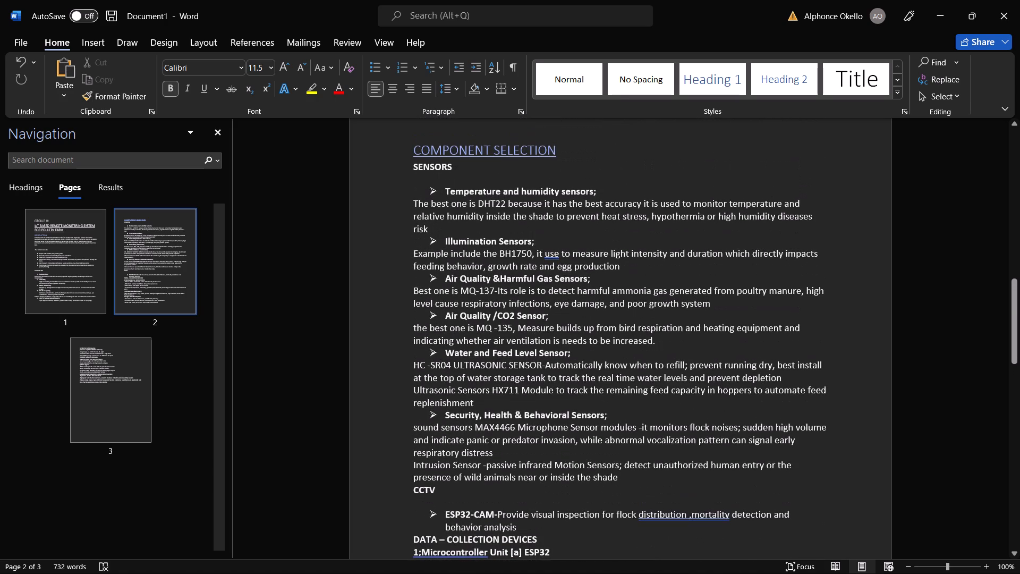
scroll(709, 308, "up", 5)
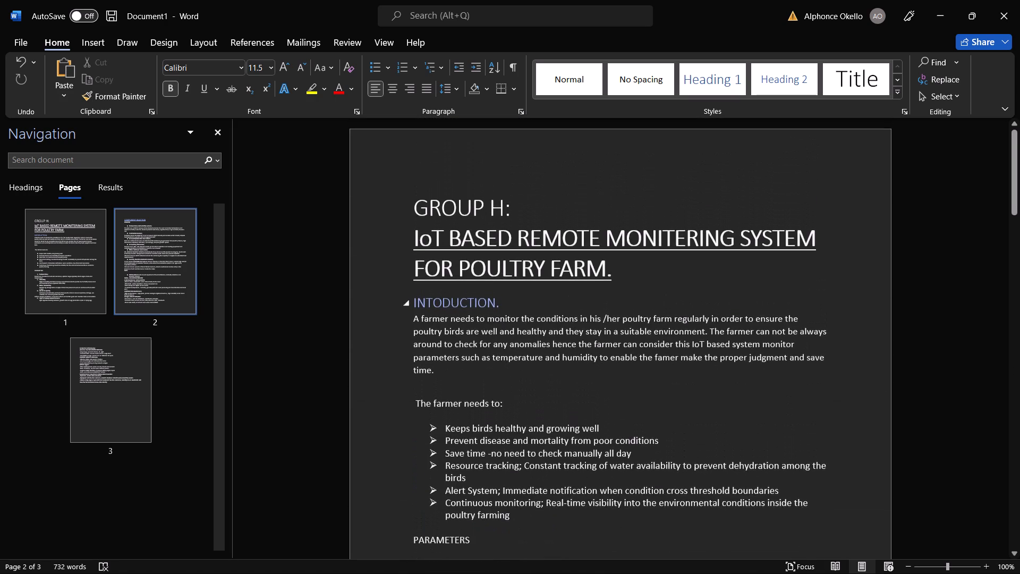
scroll(709, 308, "down", 6)
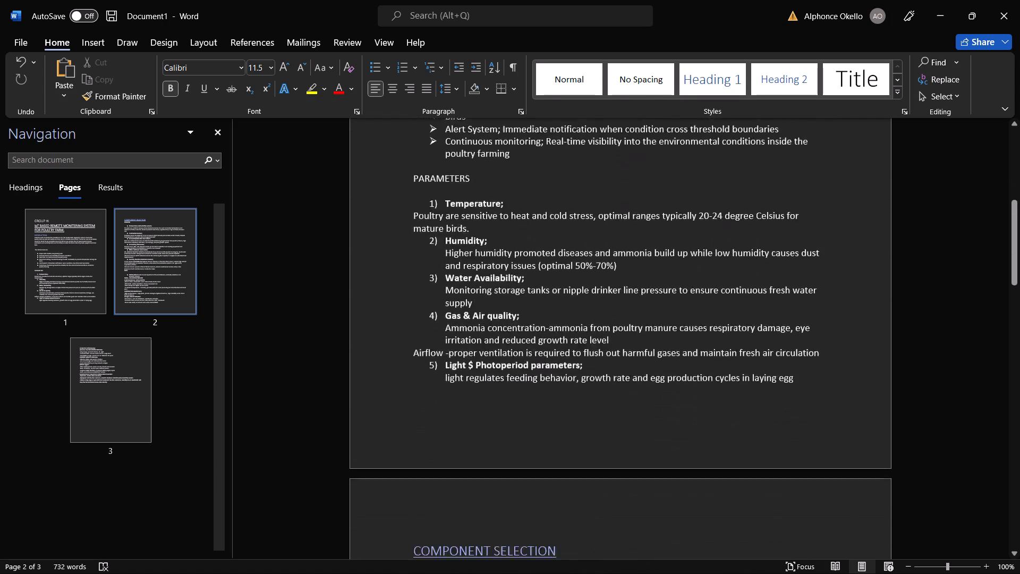
scroll(709, 308, "down", 2)
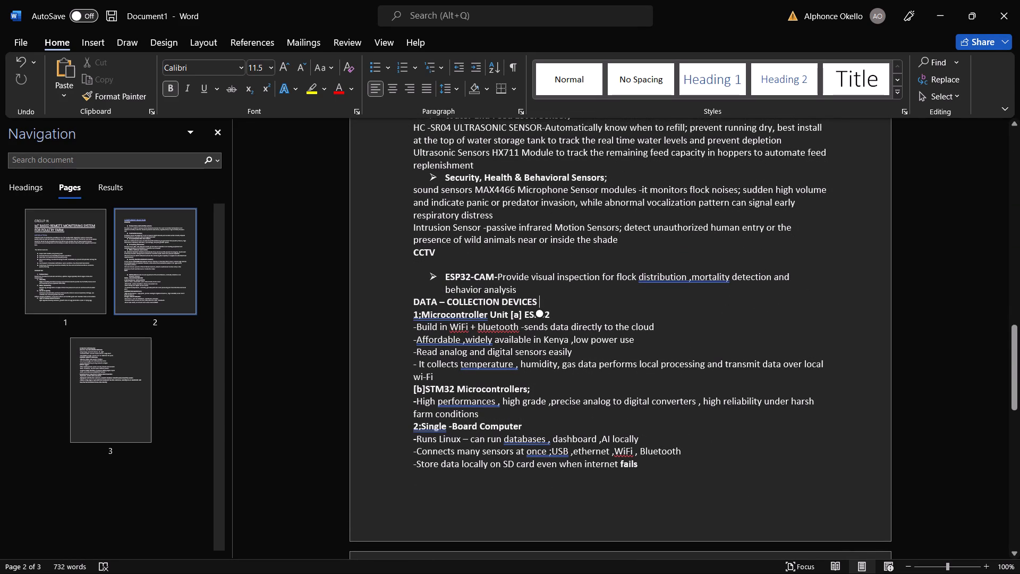
Place the text cursor before the comma in "distribution ,mortality" in the ESP32-CAM description.
left_click(688, 277)
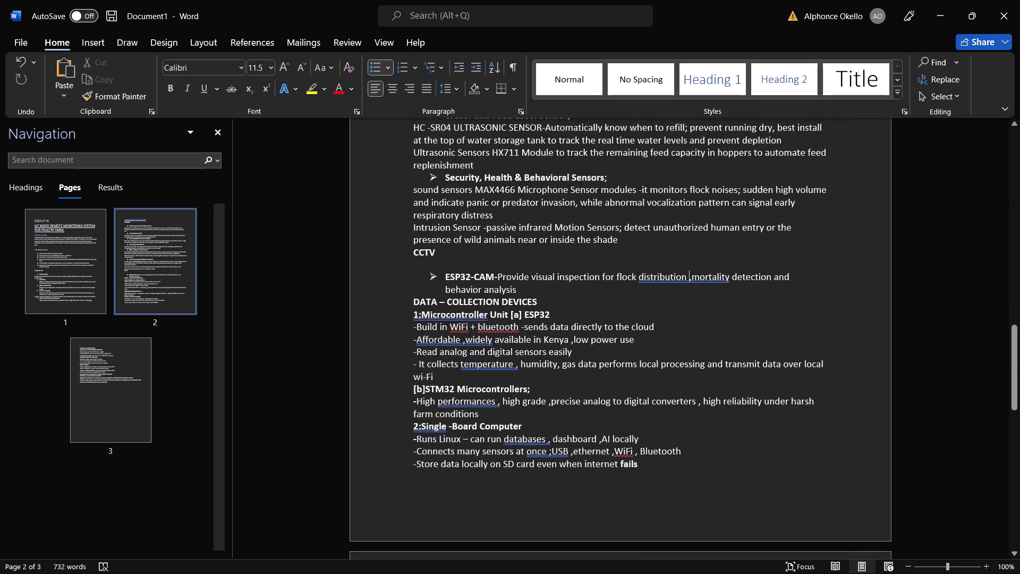
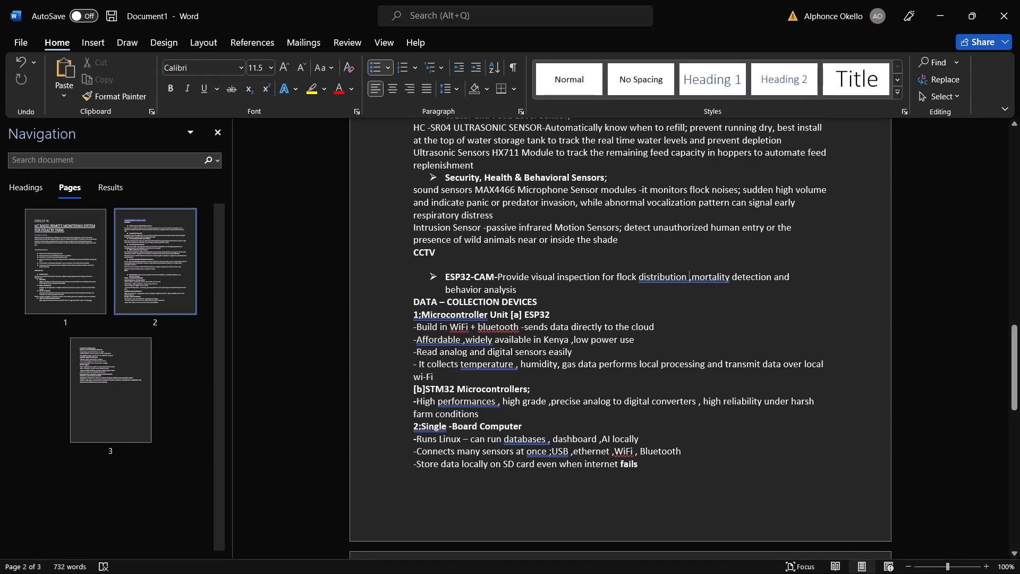
Correct the comma spacing in the ESP32-CAM description so it reads "distribution, mortality".
key("BackSpace")
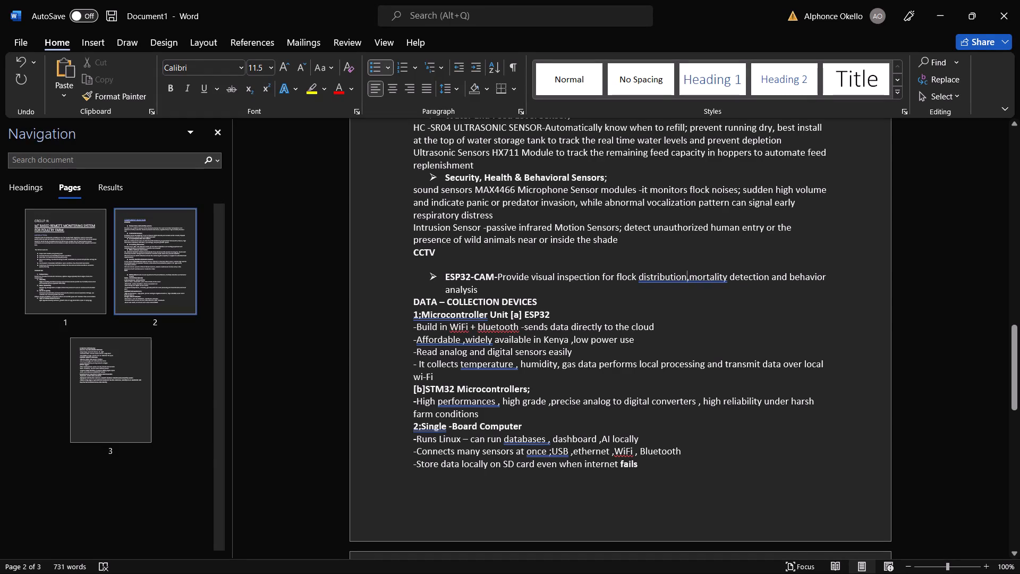
left_click(692, 278)
key("space")
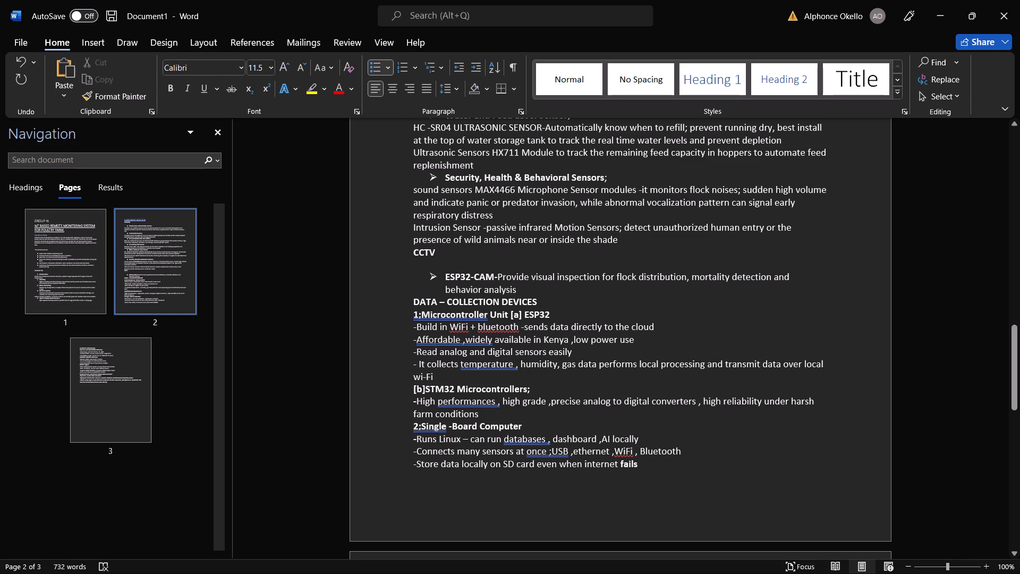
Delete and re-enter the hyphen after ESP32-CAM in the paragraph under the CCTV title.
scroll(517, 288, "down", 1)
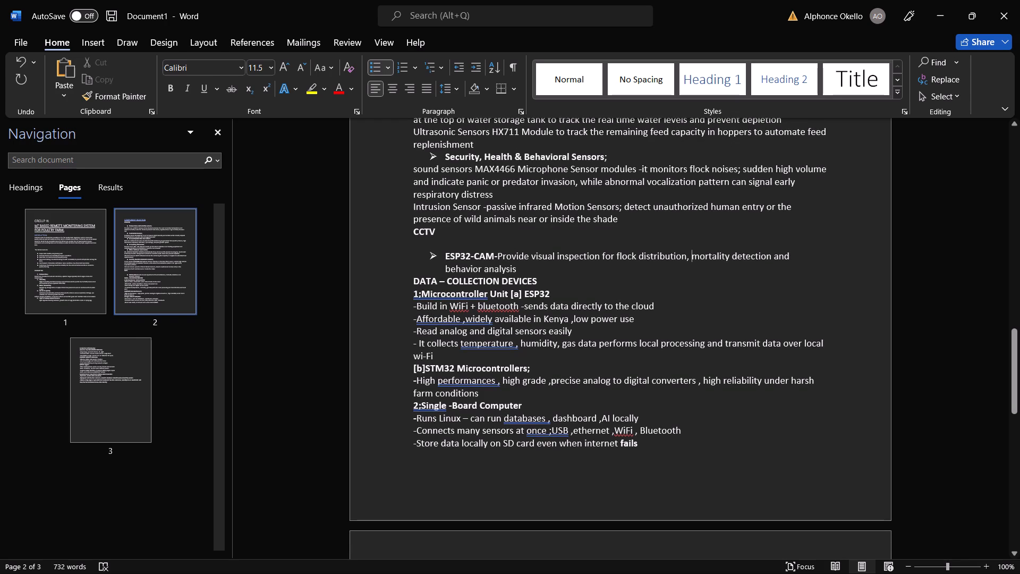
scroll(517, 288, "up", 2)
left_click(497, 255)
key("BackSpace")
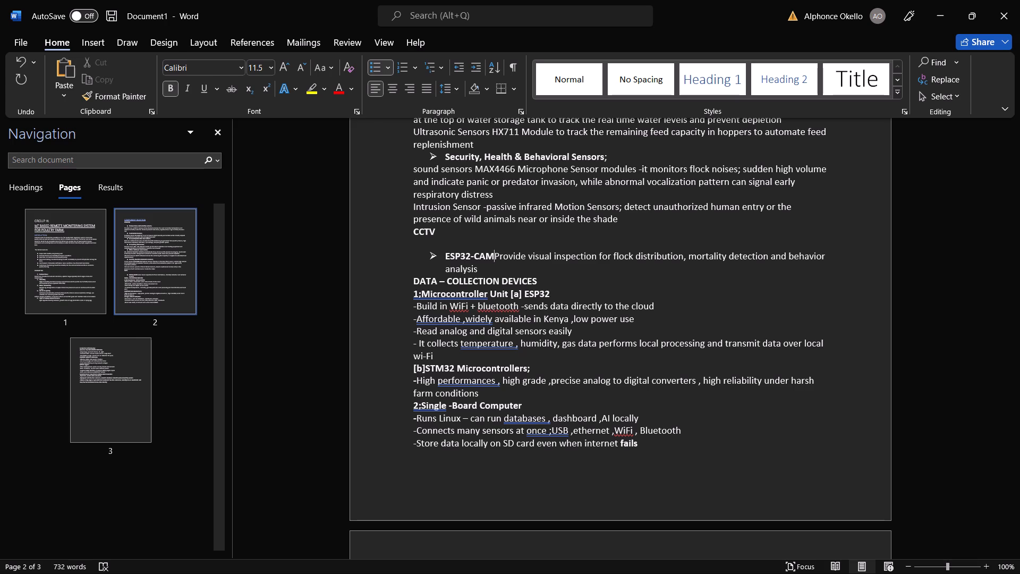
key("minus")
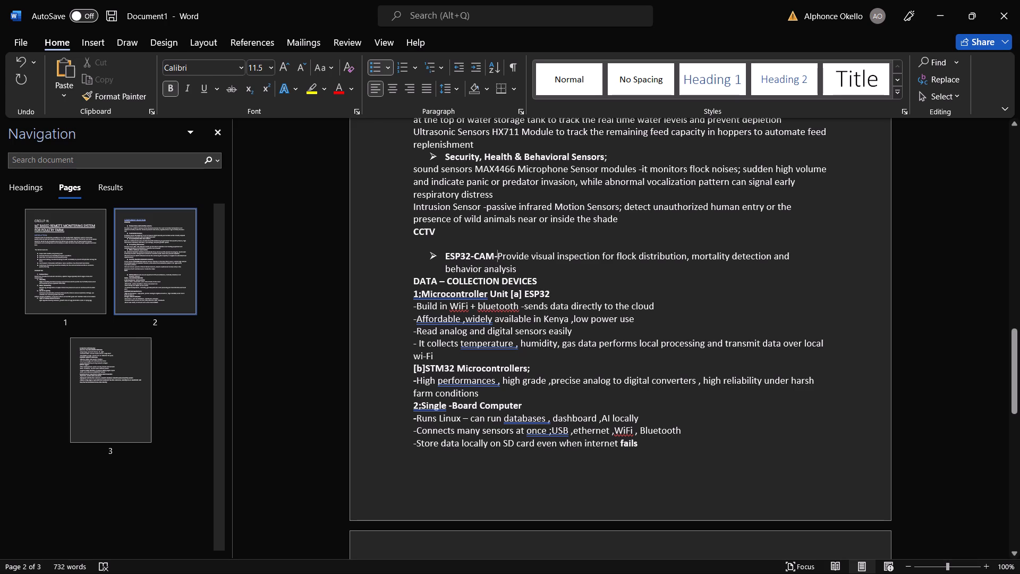
Review the sensor section and the data-collection devices section, comparing their titles, bullets and numbering.
scroll(538, 299, "up", 3)
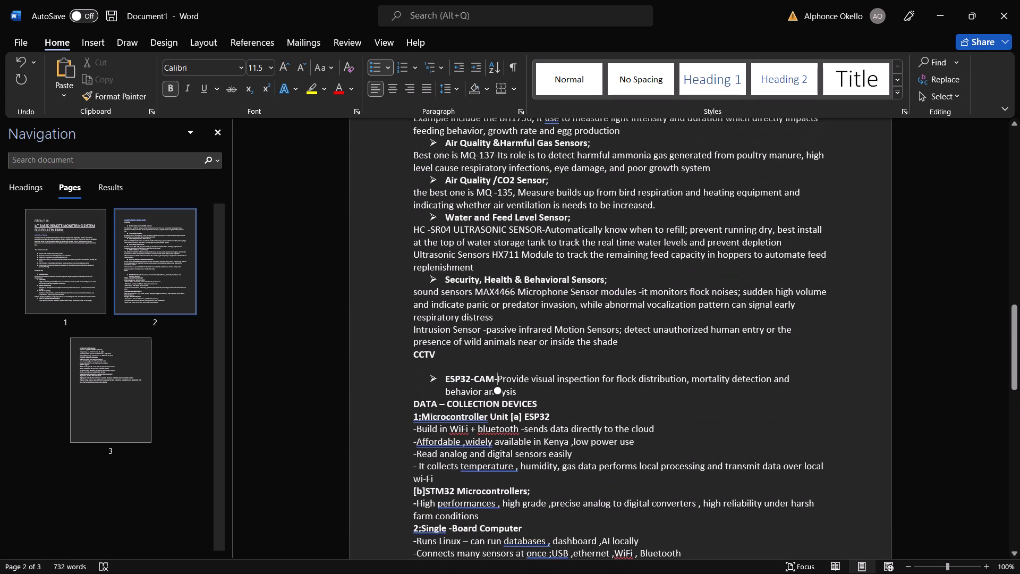
scroll(538, 299, "up", 1)
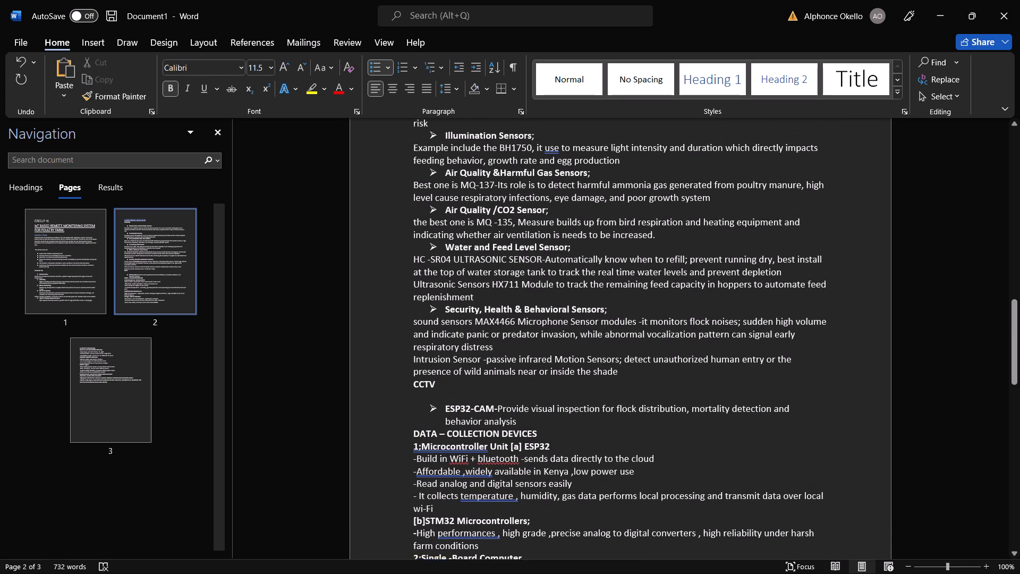
scroll(538, 299, "up", 1)
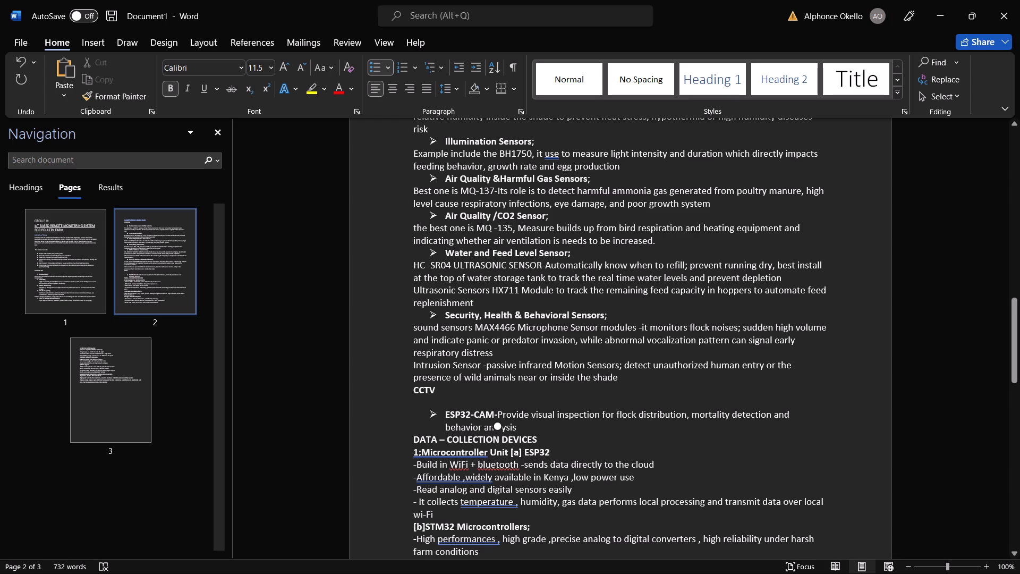
scroll(540, 266, "up", 1)
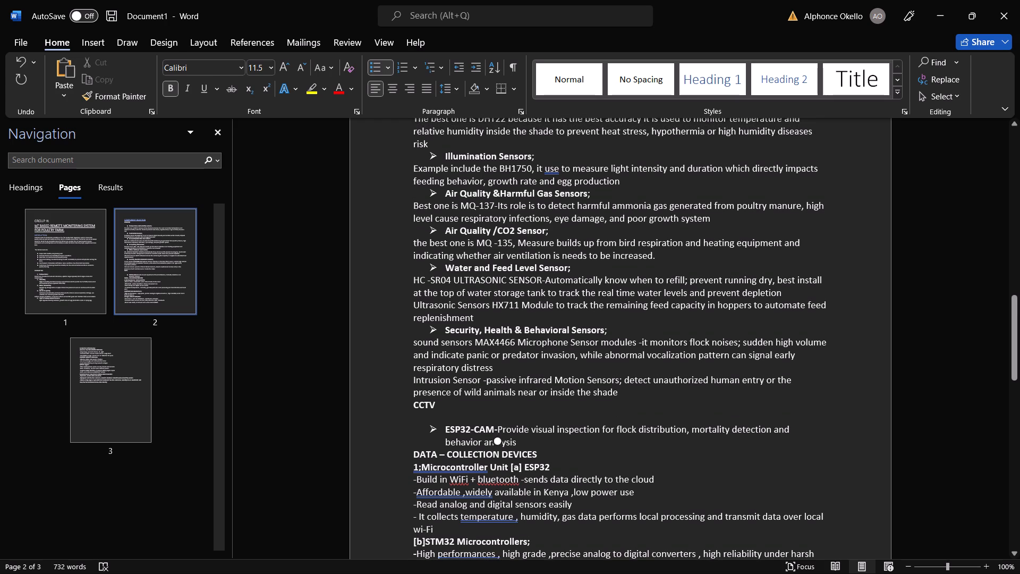
scroll(540, 266, "up", 1)
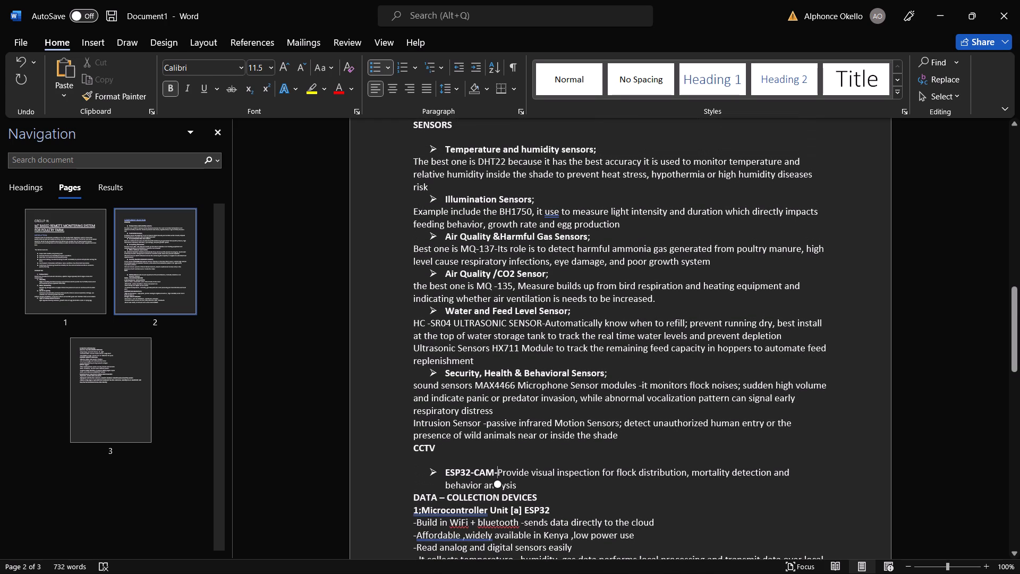
scroll(540, 266, "down", 4)
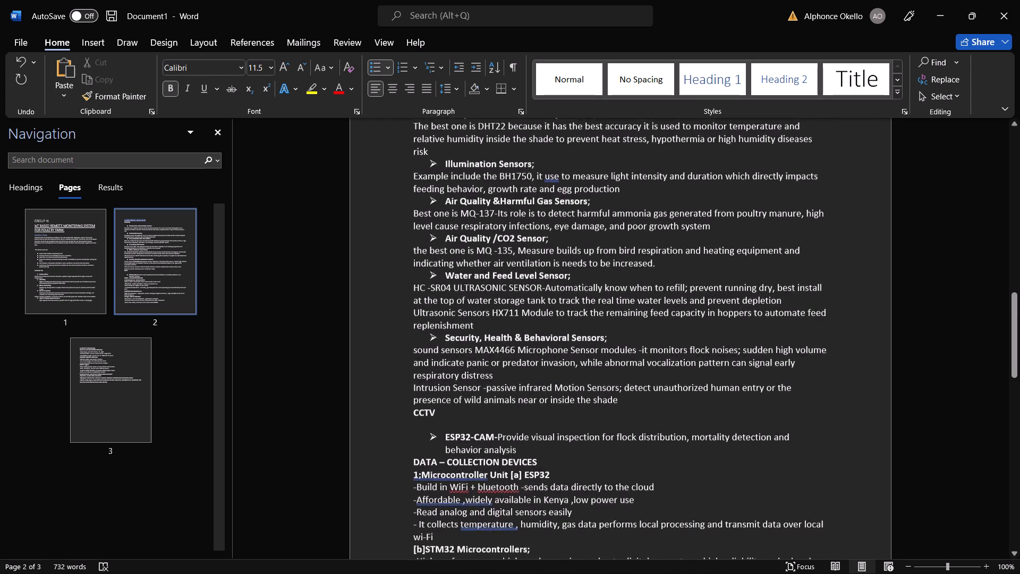
scroll(540, 266, "down", 1)
scroll(540, 266, "up", 3)
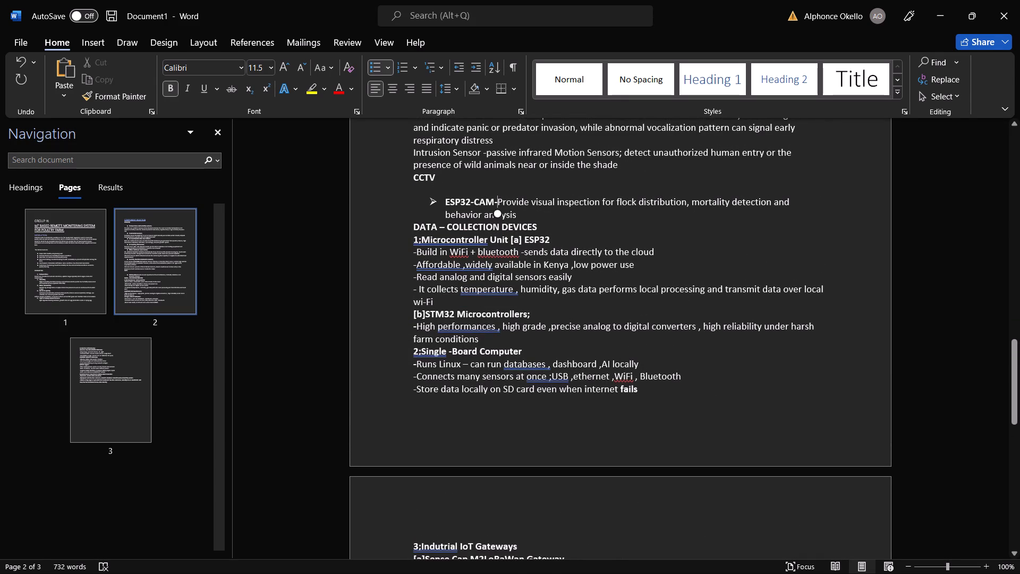
scroll(542, 226, "up", 2)
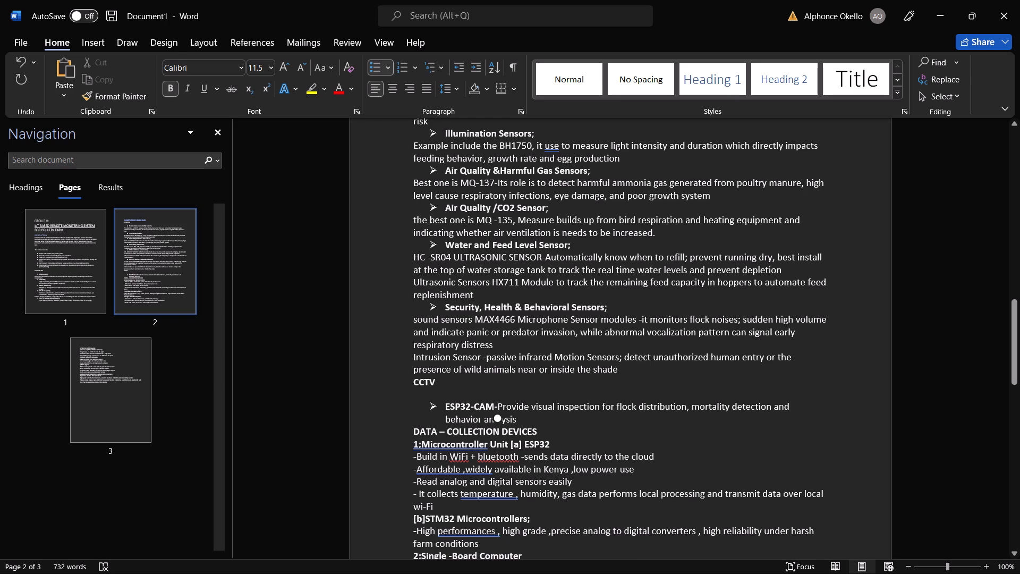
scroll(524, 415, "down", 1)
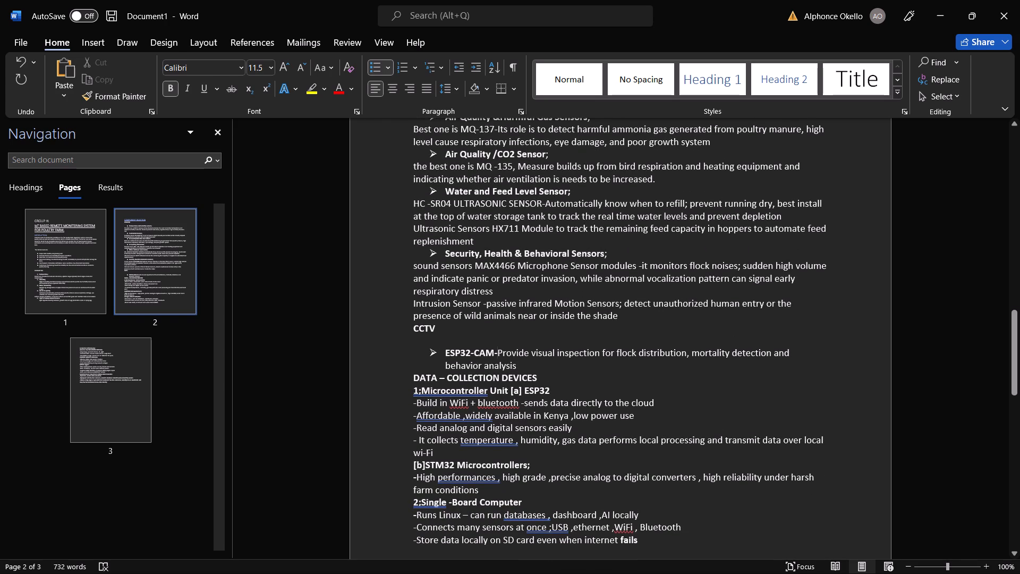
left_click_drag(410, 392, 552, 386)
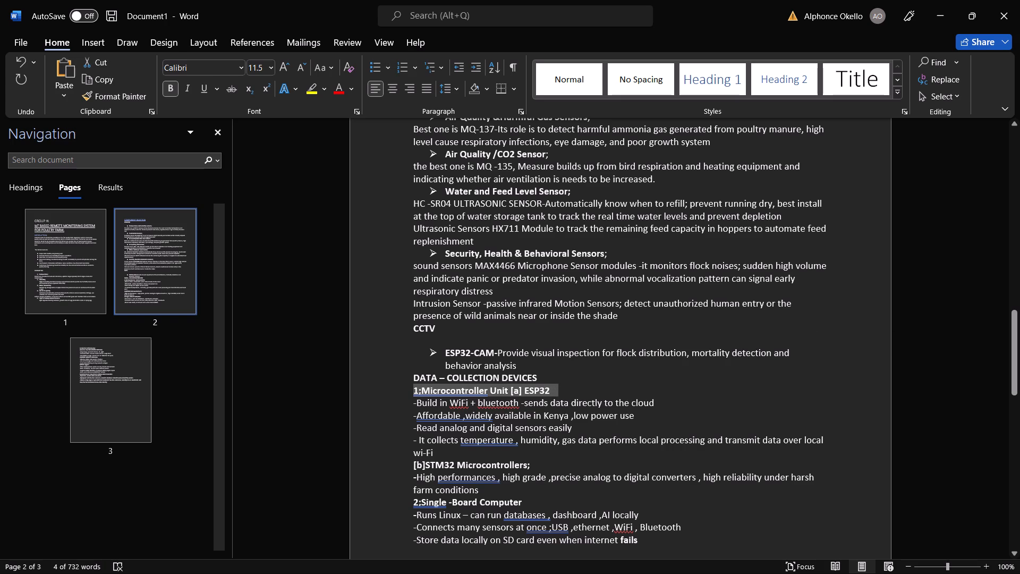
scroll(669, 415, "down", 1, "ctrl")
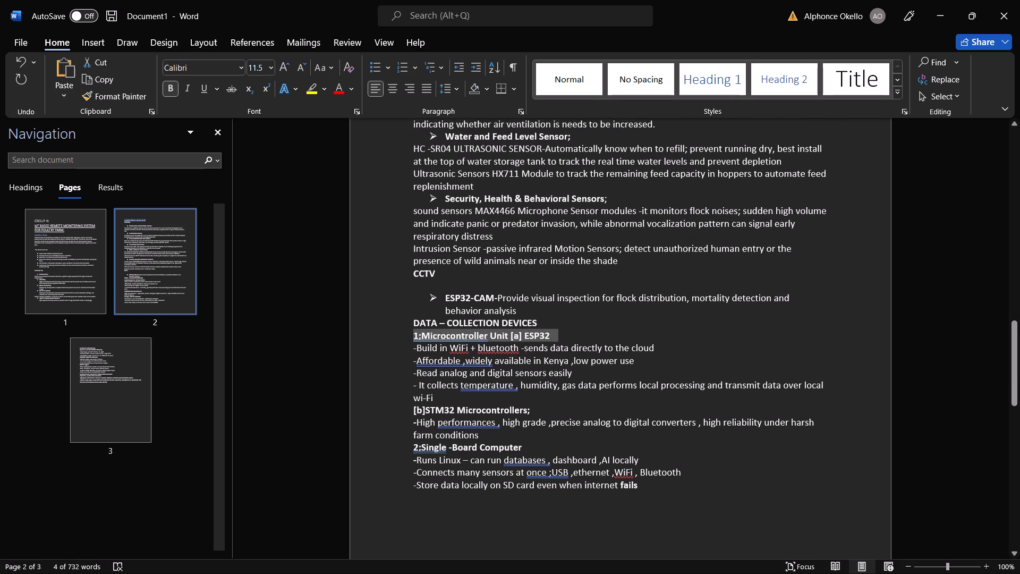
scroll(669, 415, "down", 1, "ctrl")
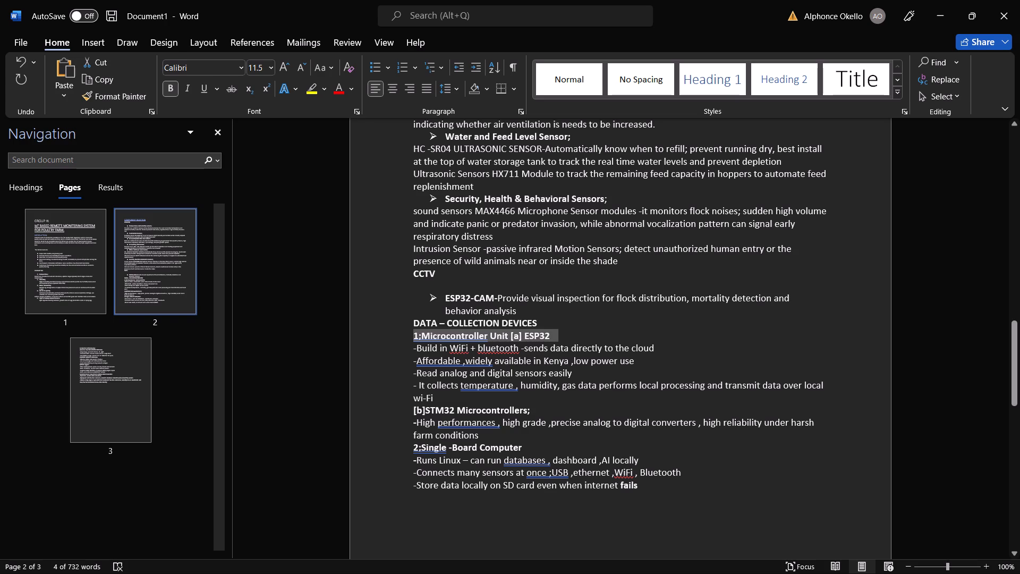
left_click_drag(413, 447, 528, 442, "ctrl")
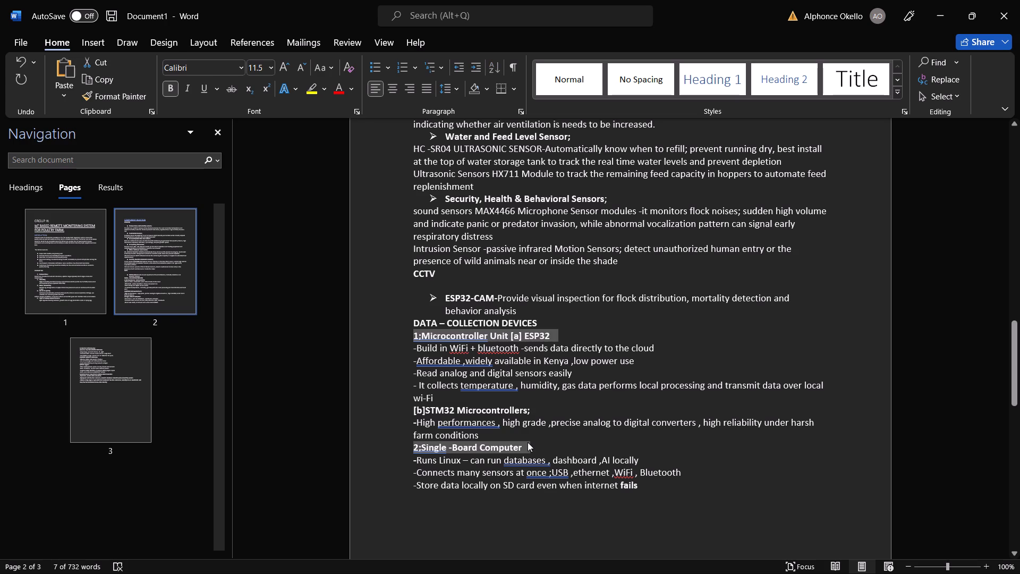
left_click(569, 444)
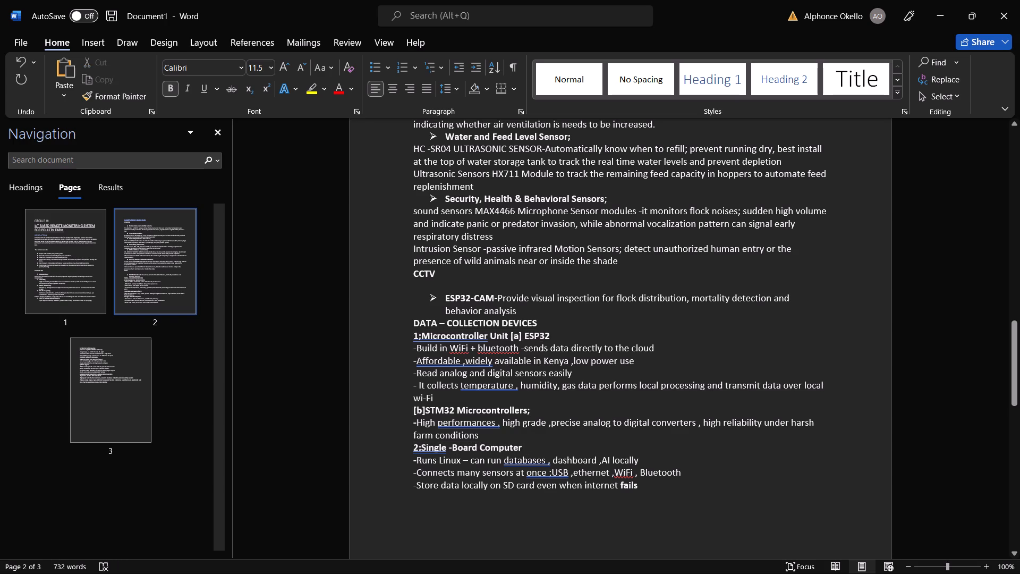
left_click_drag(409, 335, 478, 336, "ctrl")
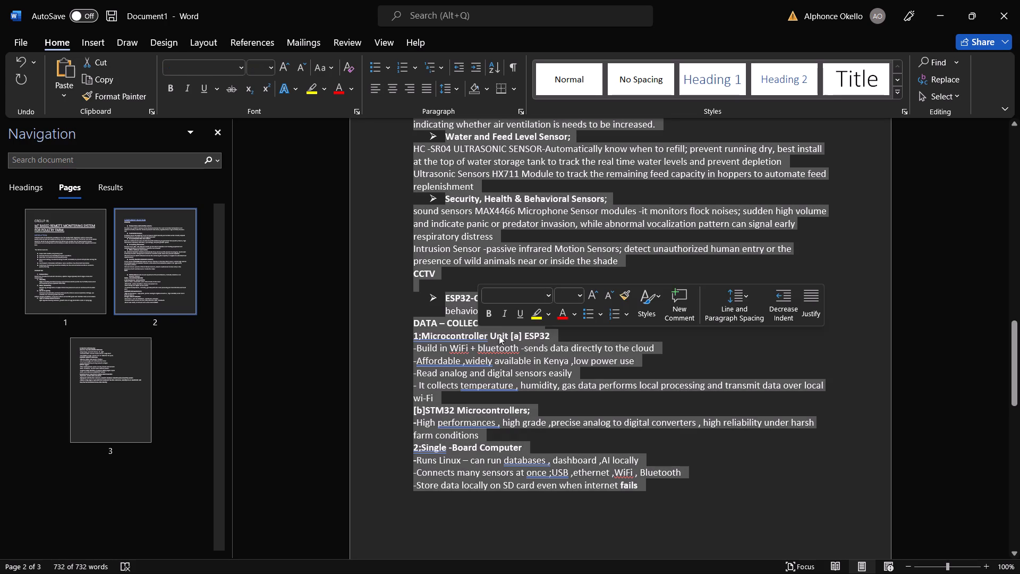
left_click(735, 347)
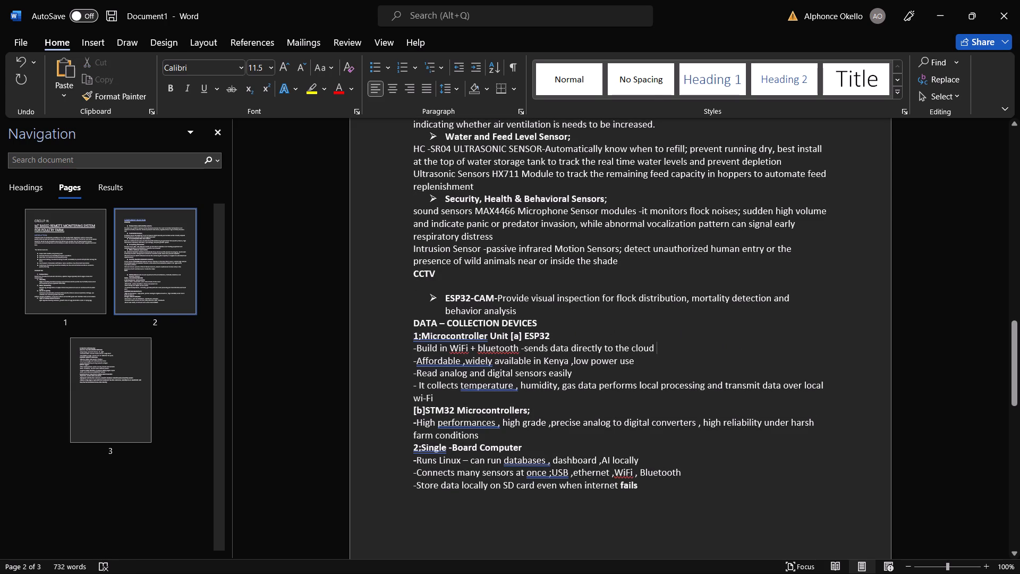
Apply 1., 2., 3. numbering to the five data-collection device headings, from Microcontroller Unit through Autonomous Inspection & Mobile Data Collectors.
left_click_drag(414, 336, 506, 332)
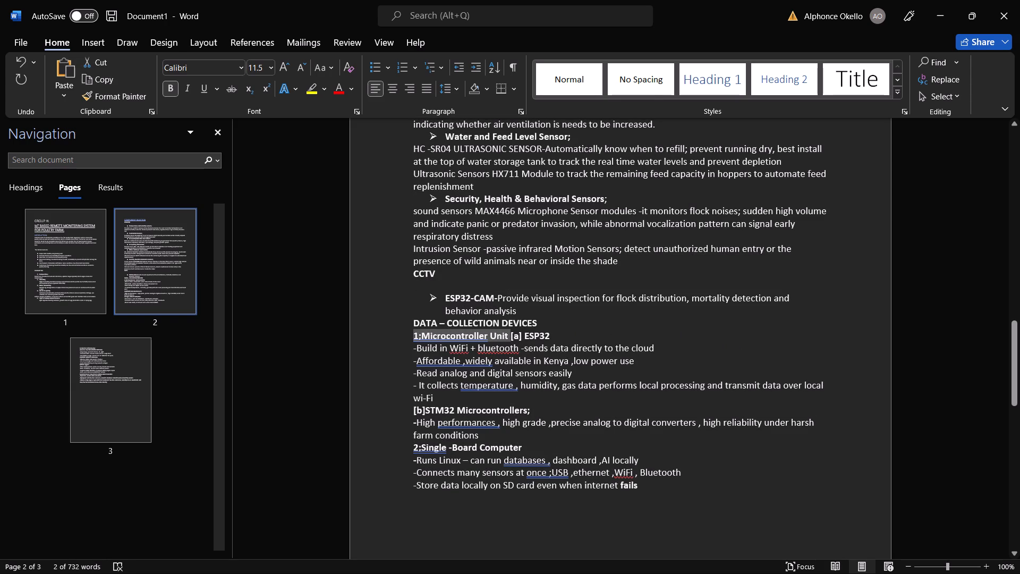
left_click_drag(408, 444, 440, 445, "ctrl")
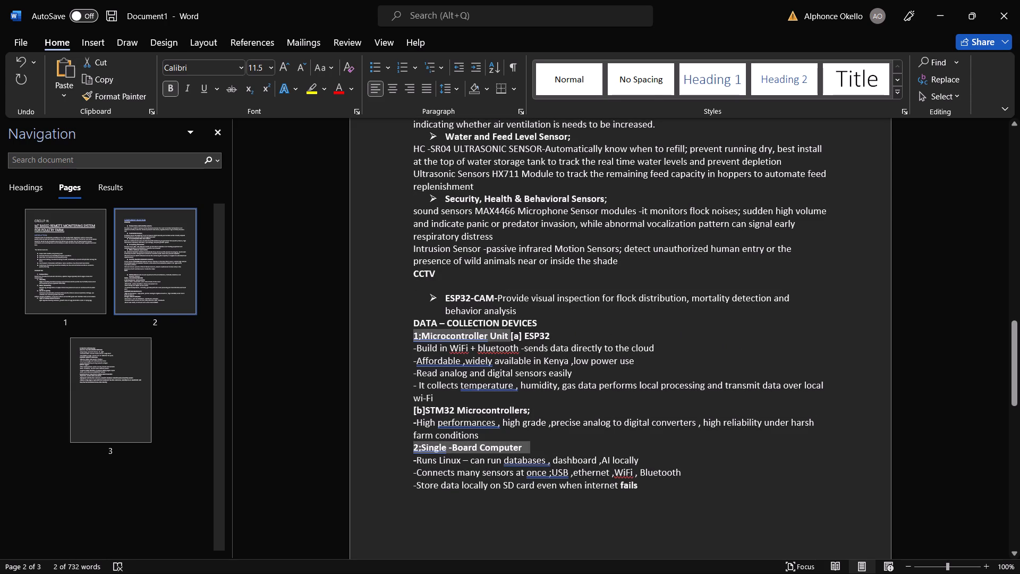
left_click_drag(440, 445, 510, 444, "ctrl")
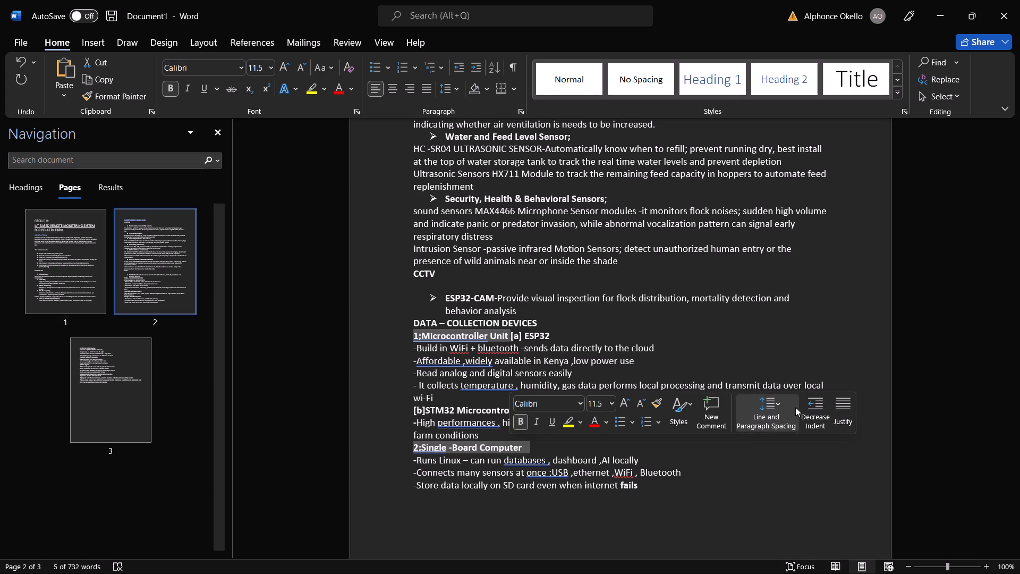
scroll(971, 391, "down", 4, "ctrl")
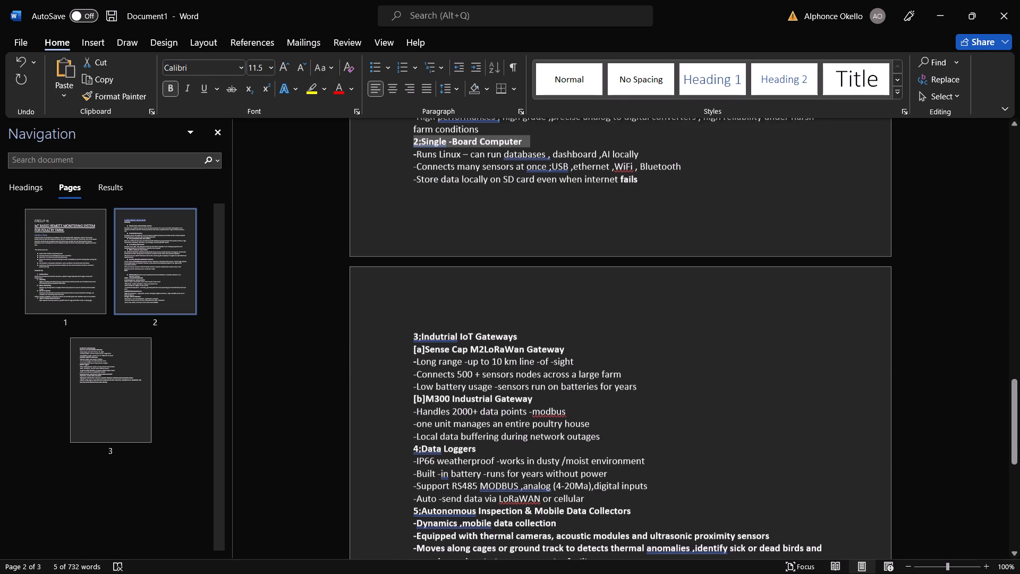
scroll(971, 391, "down", 1, "ctrl")
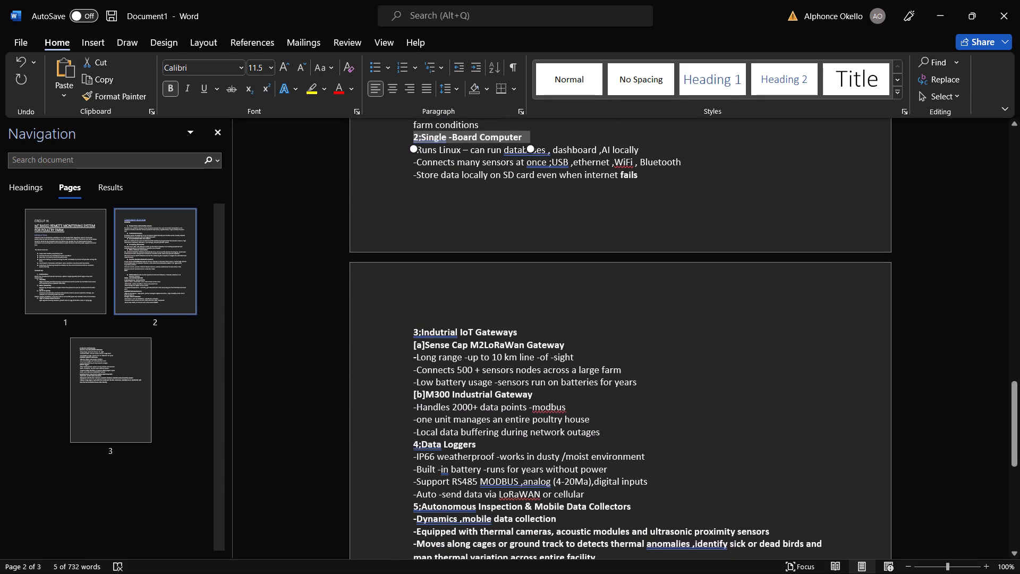
left_click_drag(409, 332, 461, 328, "ctrl")
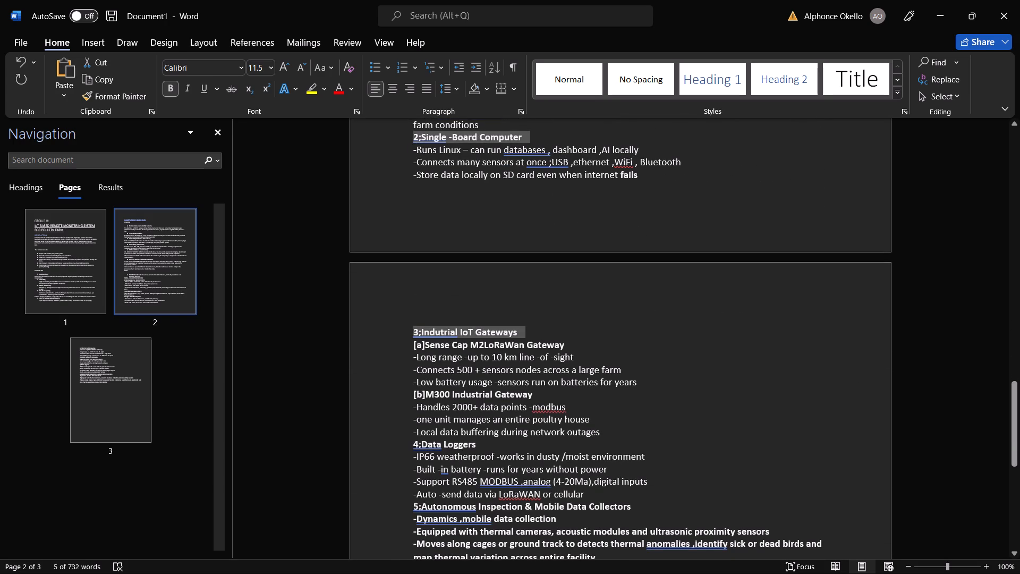
left_click_drag(461, 328, 478, 330, "ctrl")
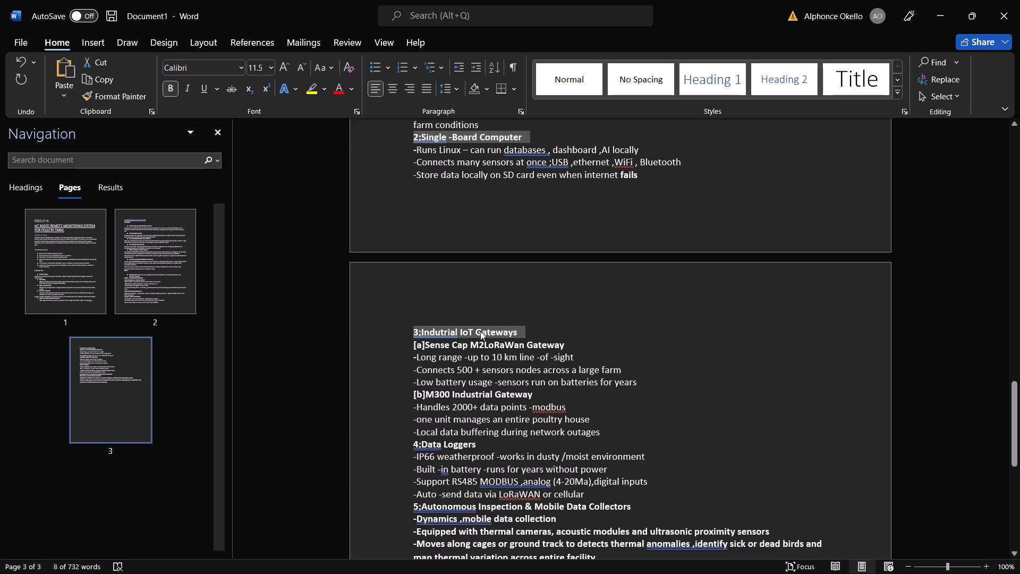
scroll(819, 351, "down", 1, "ctrl")
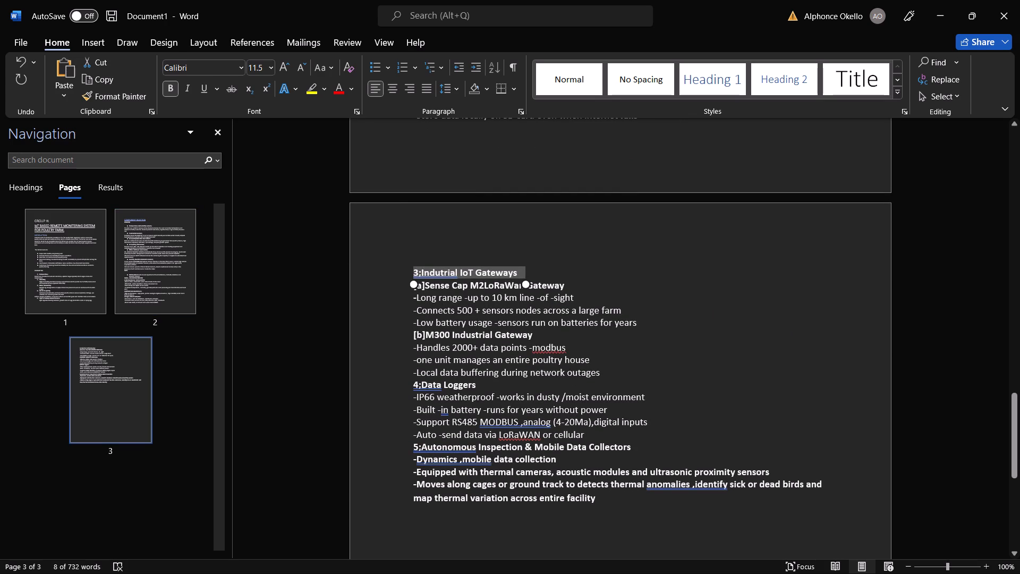
left_click_drag(417, 386, 485, 377, "ctrl")
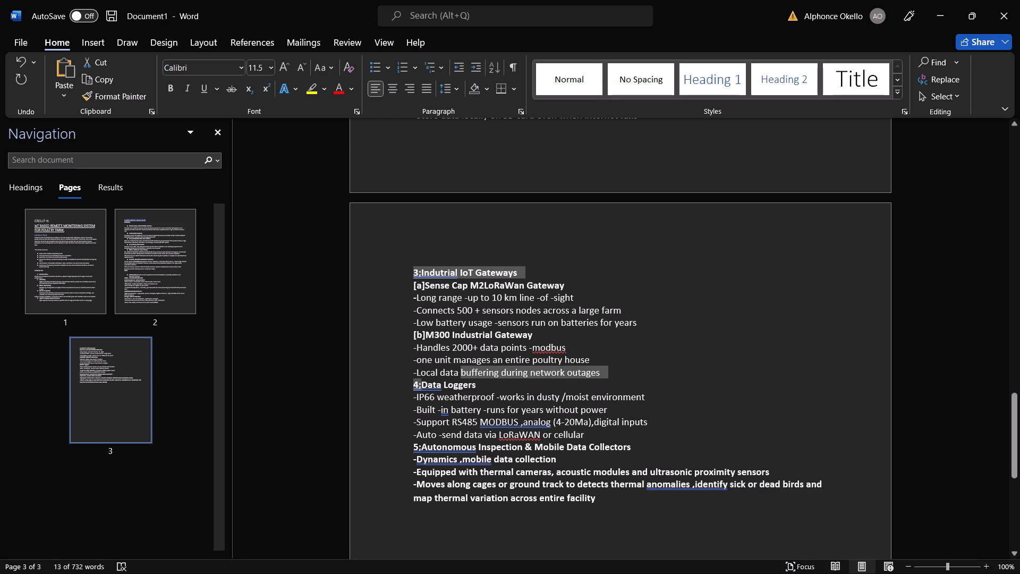
left_click(411, 383, "ctrl")
left_click_drag(411, 383, 473, 383, "ctrl")
scroll(778, 387, "down", 1, "ctrl")
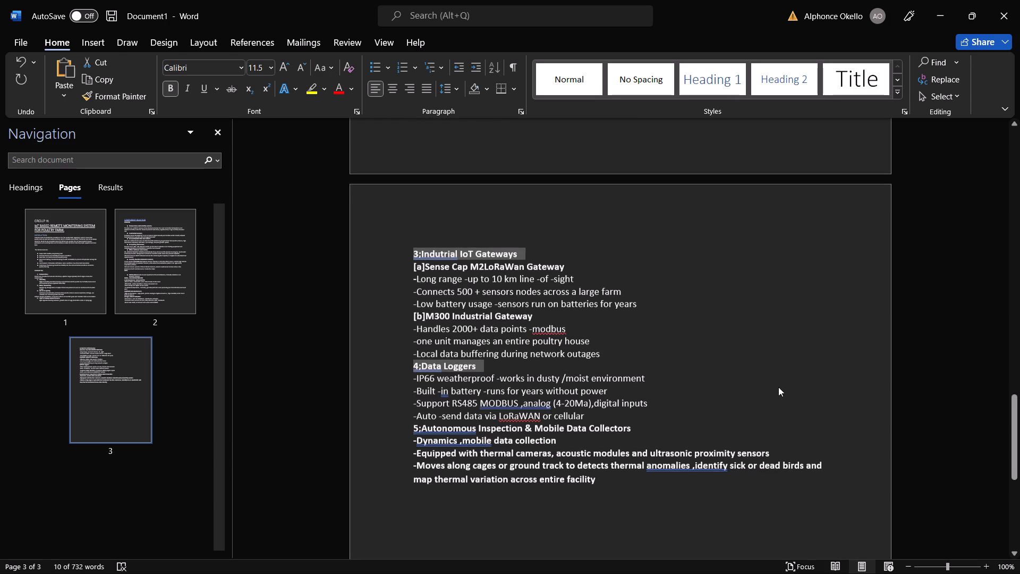
scroll(778, 387, "down", 1, "ctrl")
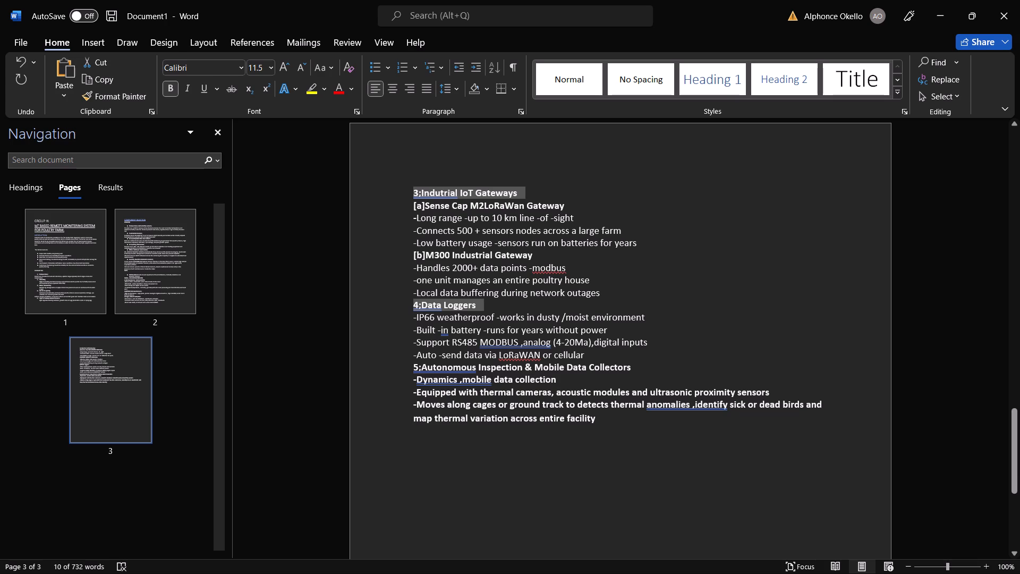
left_click_drag(411, 368, 427, 367, "ctrl")
left_click_drag(427, 367, 621, 364, "ctrl")
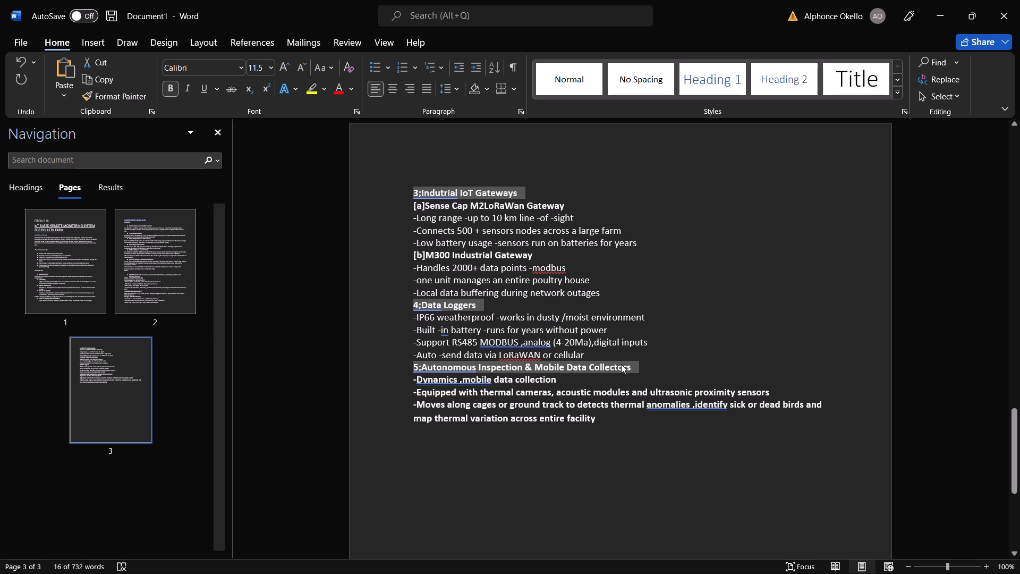
scroll(746, 350, "down", 1, "ctrl")
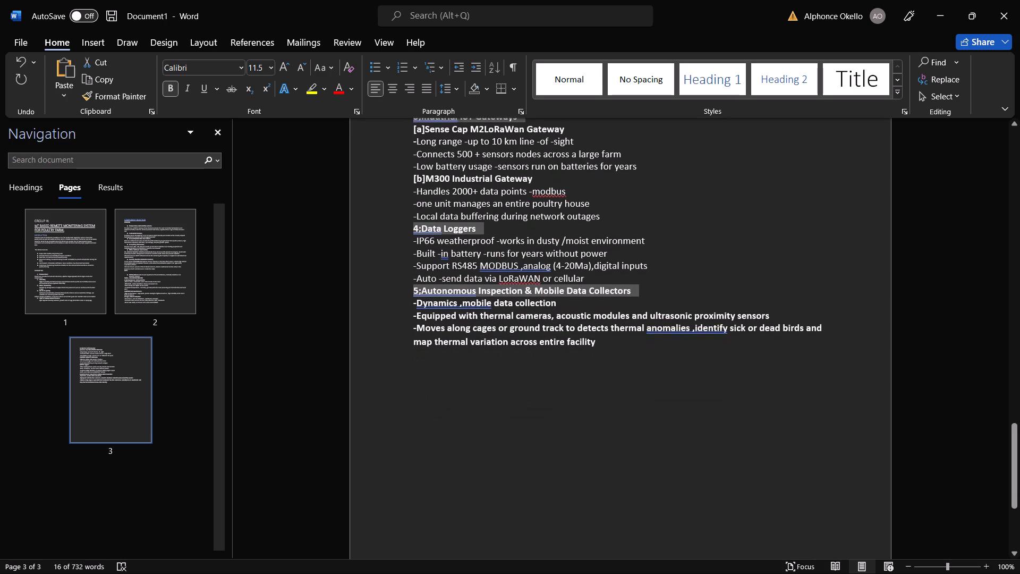
scroll(746, 350, "down", 4, "ctrl")
scroll(746, 350, "up", 1, "ctrl")
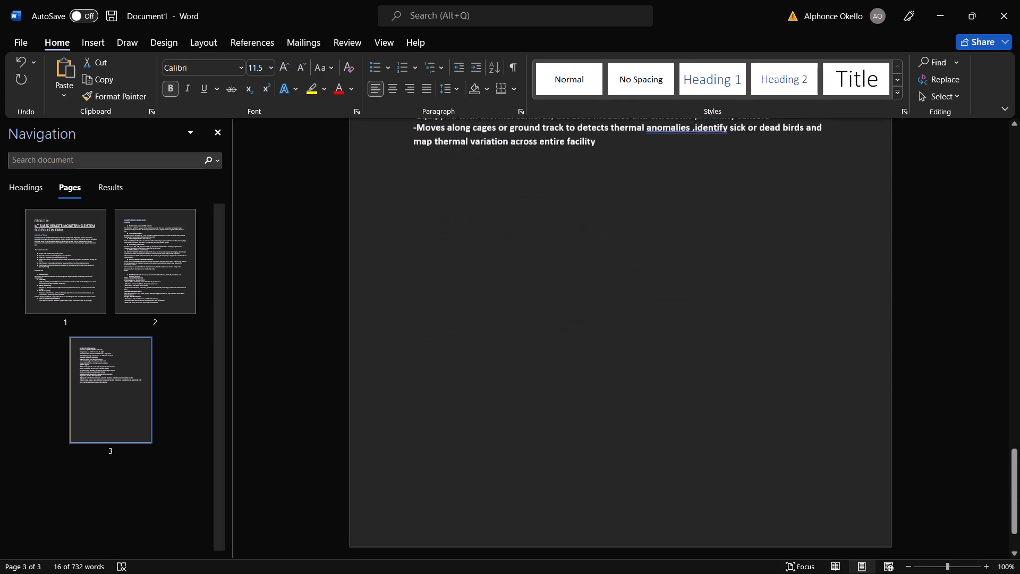
scroll(746, 350, "up", 3, "ctrl")
scroll(746, 350, "down", 8, "ctrl")
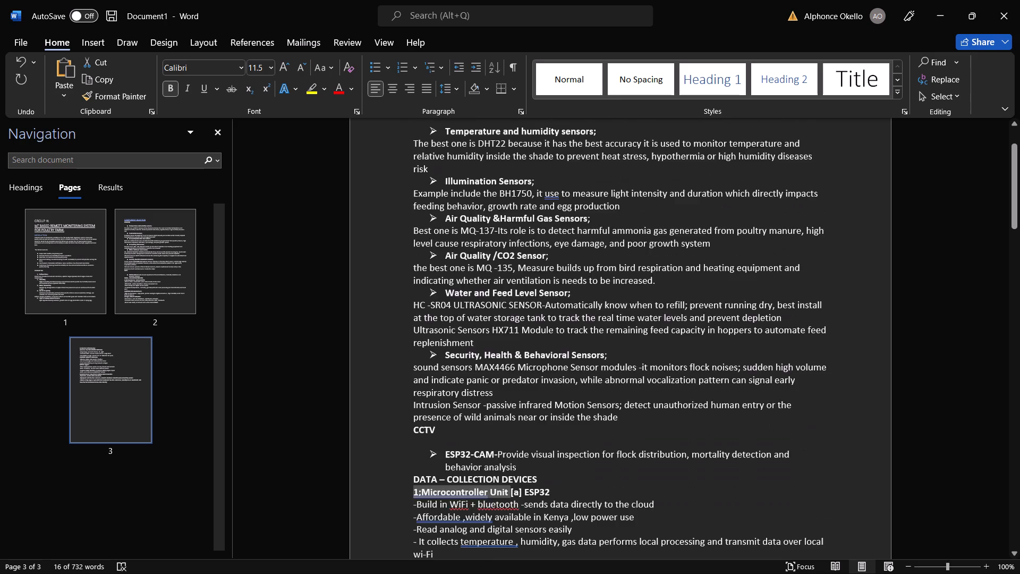
scroll(746, 350, "down", 1, "ctrl")
scroll(746, 350, "up", 5, "ctrl")
scroll(746, 350, "down", 1, "ctrl")
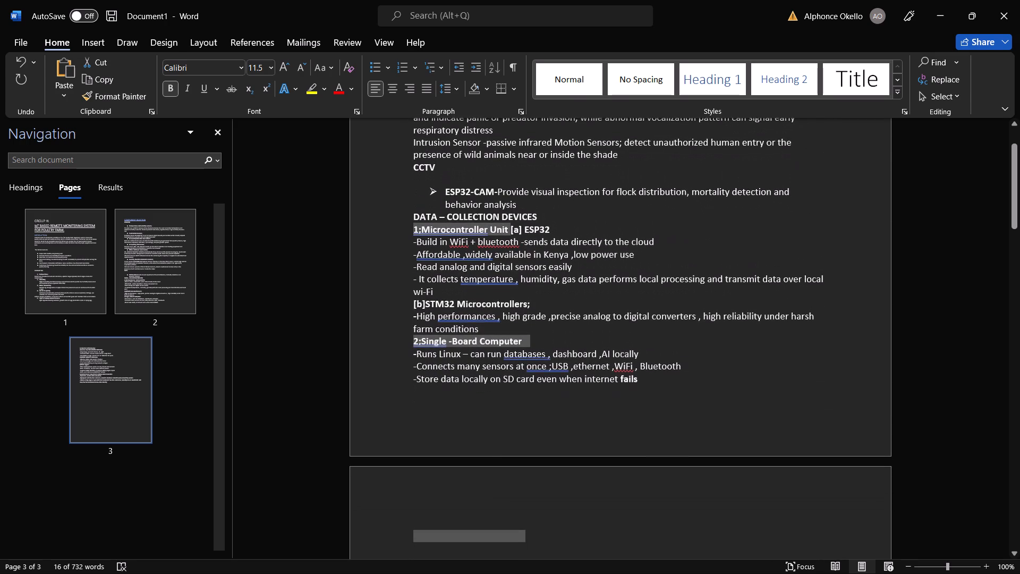
scroll(746, 350, "down", 1, "ctrl")
scroll(746, 350, "down", 1)
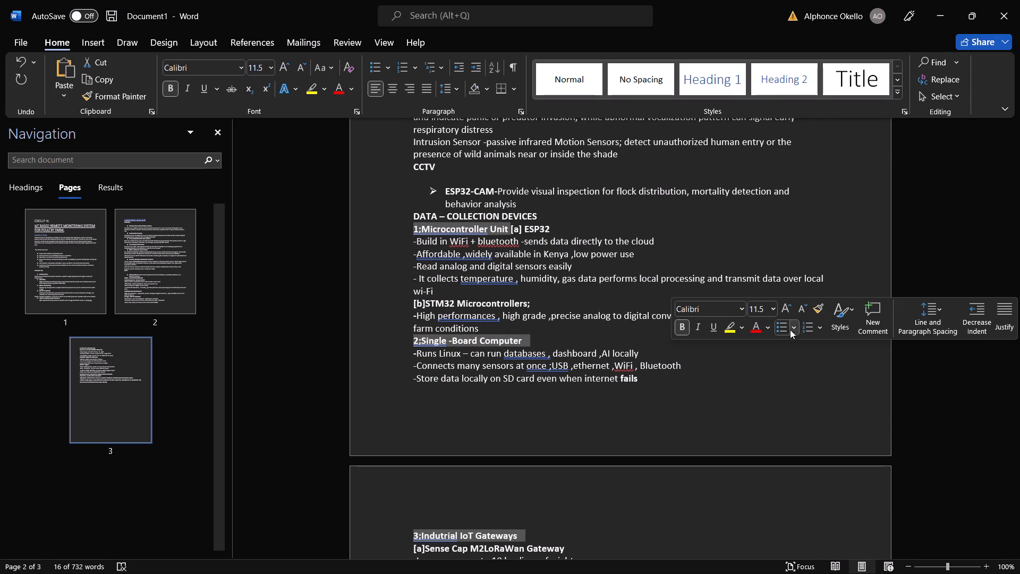
left_click(818, 323)
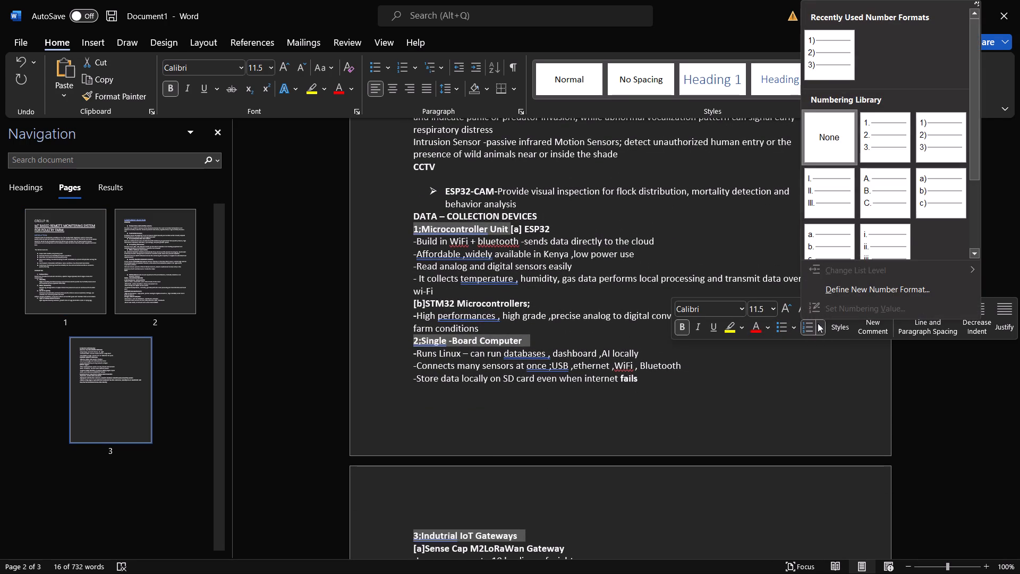
left_click(872, 139)
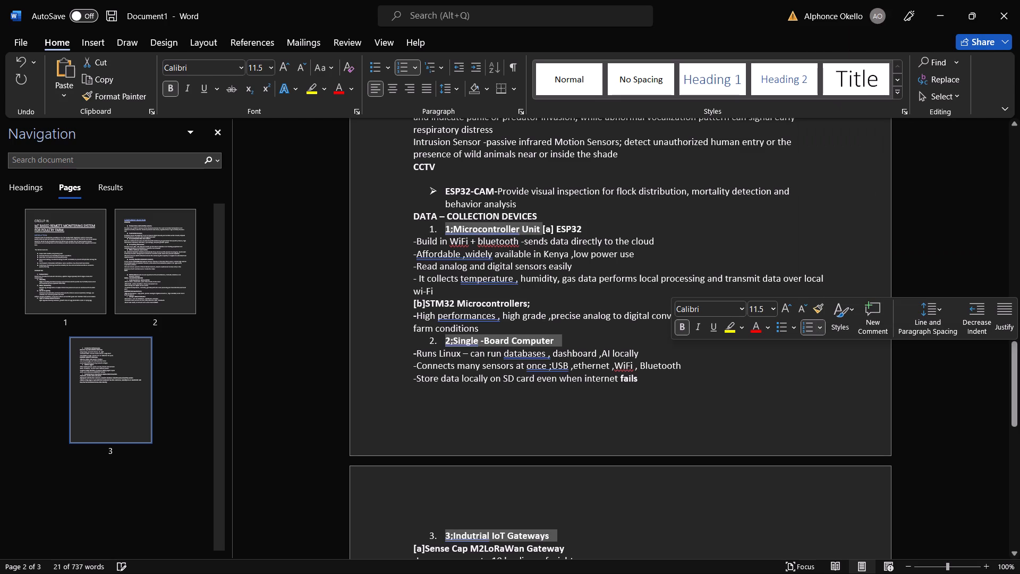
Insert an unbulleted blank line between the ESP32-CAM bullet and the DATA – COLLECTION DEVICES heading.
left_click(522, 202)
key("Return")
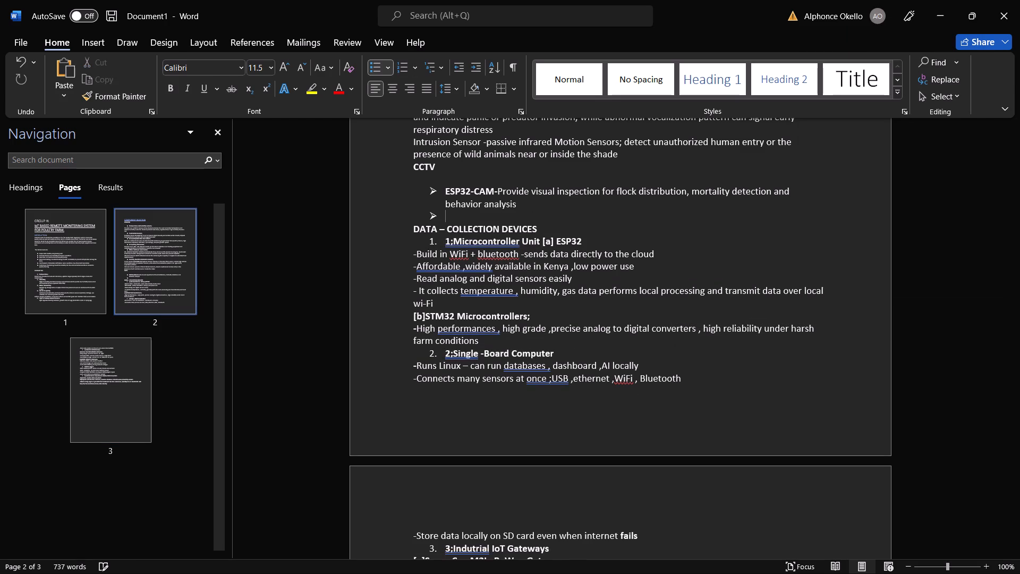
key("BackSpace")
Compare the spacing around the earlier section headings and place the text cursor at the end of the DATA – COLLECTION DEVICES heading.
scroll(682, 267, "up", 4)
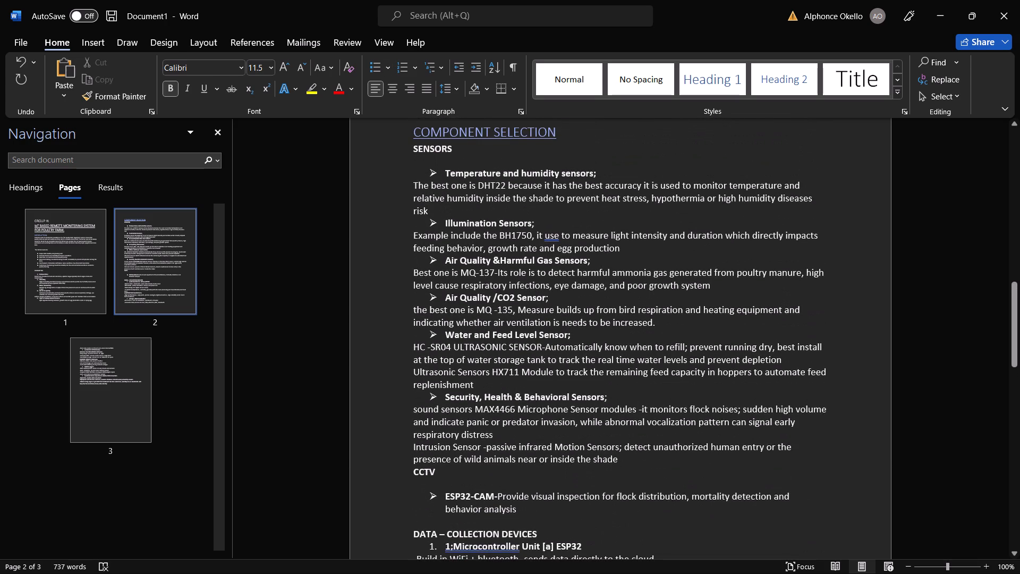
scroll(682, 267, "up", 3)
scroll(682, 267, "down", 1)
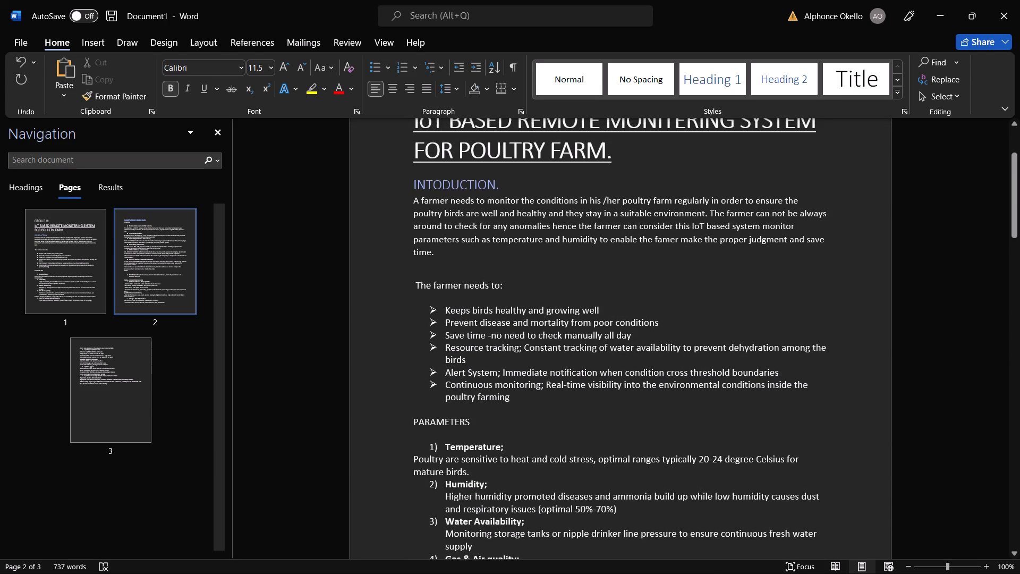
scroll(682, 267, "down", 1)
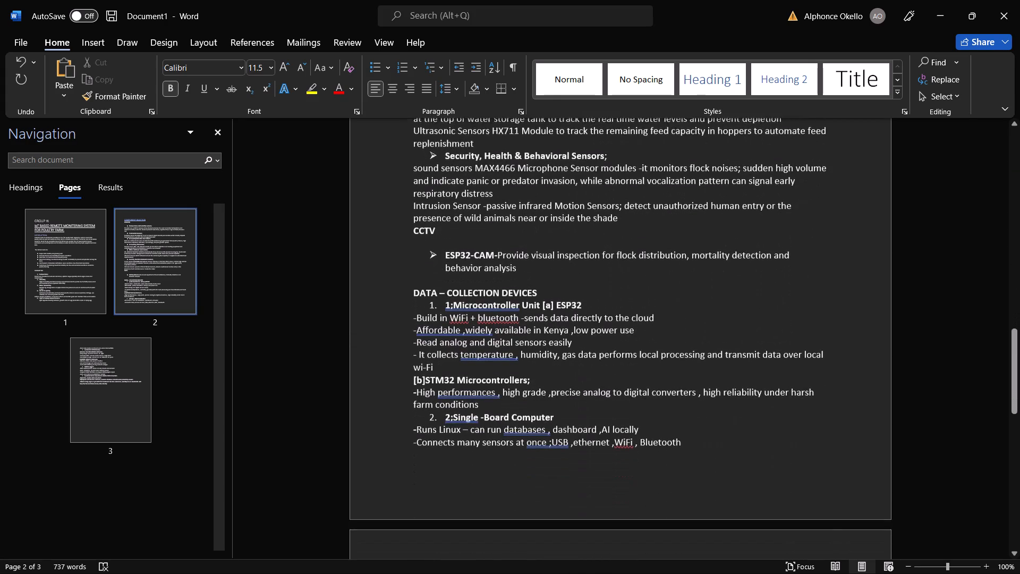
scroll(682, 267, "down", 1)
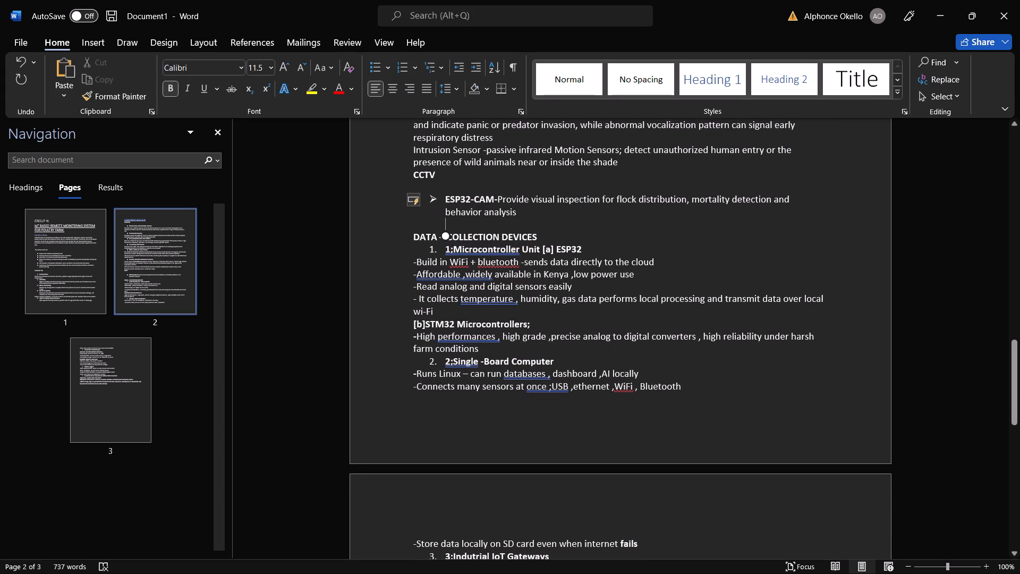
left_click(536, 239)
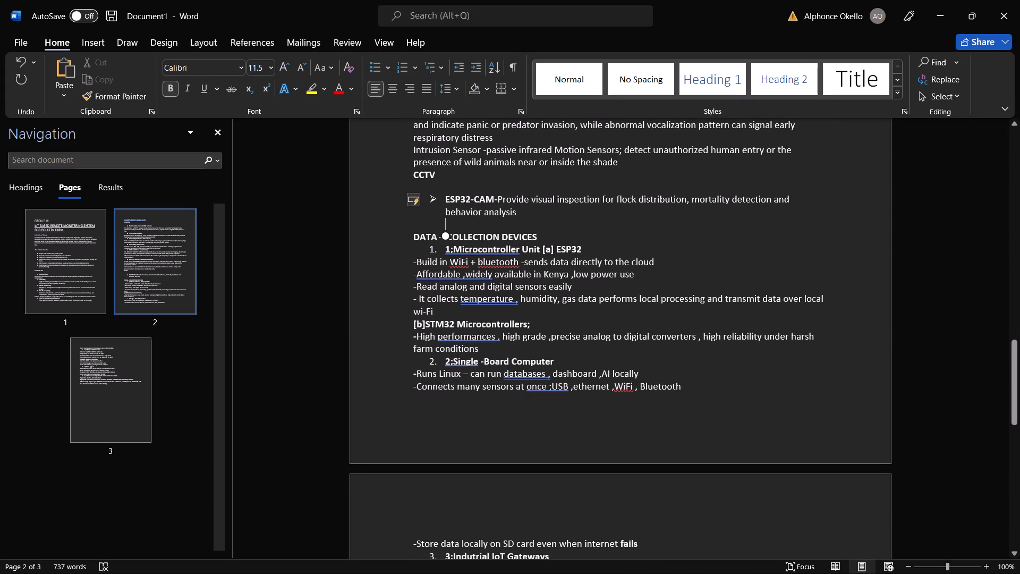